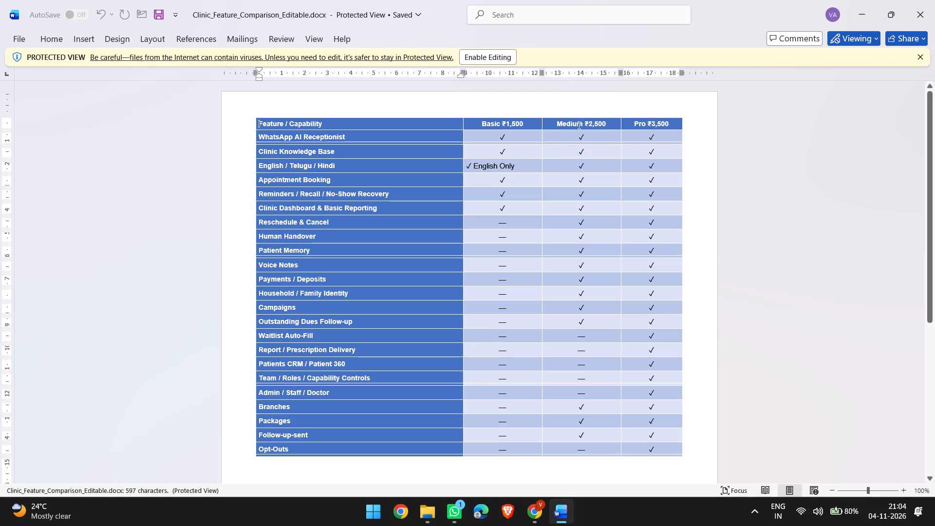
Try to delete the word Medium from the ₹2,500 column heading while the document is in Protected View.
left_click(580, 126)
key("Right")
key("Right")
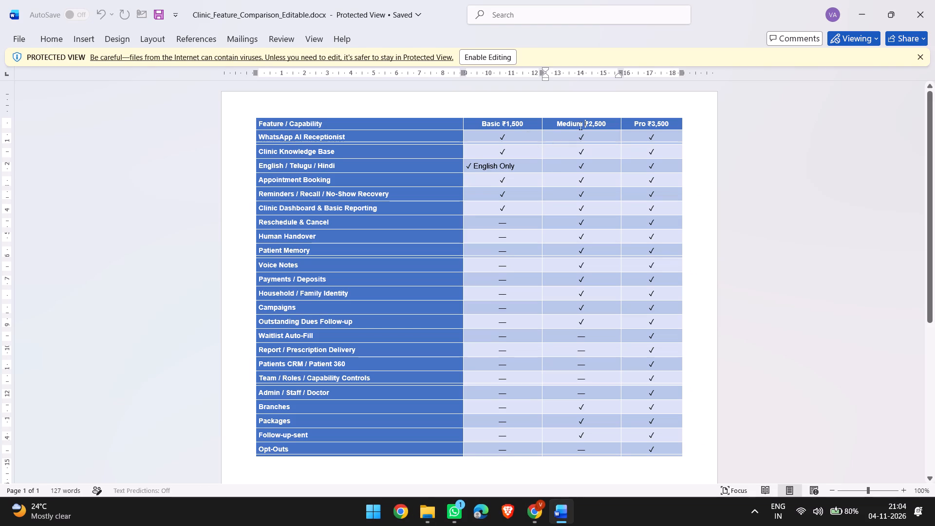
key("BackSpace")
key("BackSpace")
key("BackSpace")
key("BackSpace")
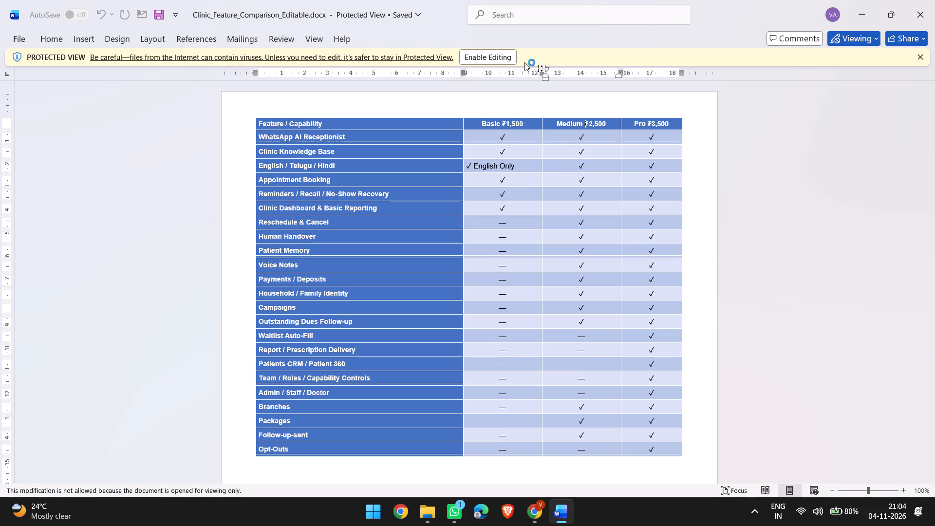
Enable editing for the protected document.
left_click(483, 53)
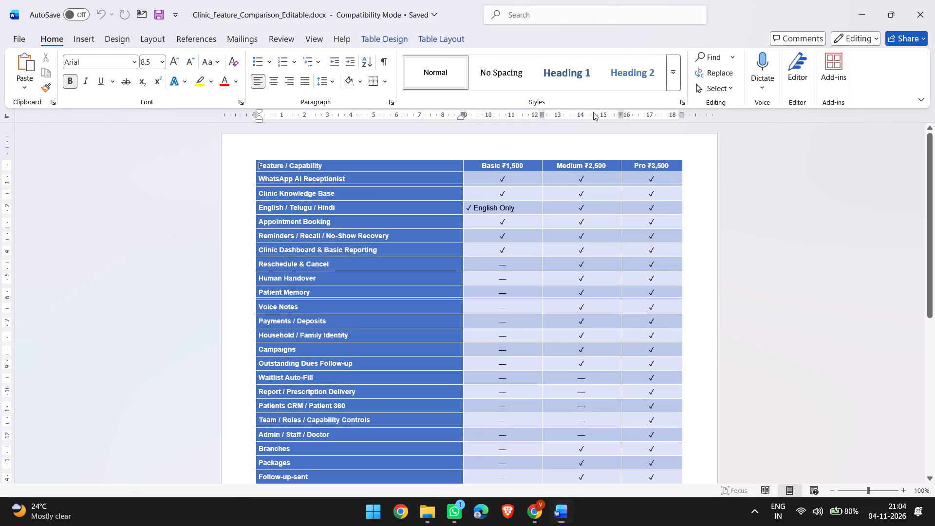
Rename the Medium plan to Pro in the ₹2,500 column heading of the feature table.
left_click(582, 164)
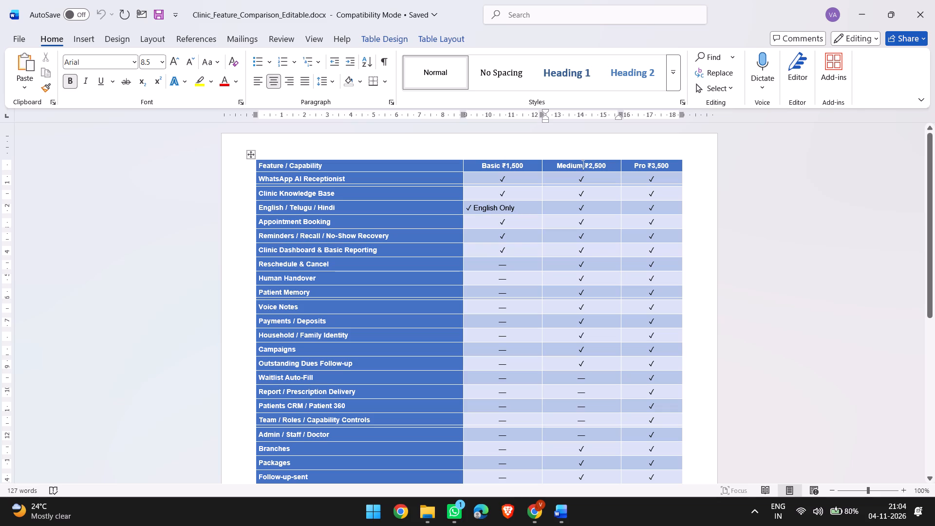
key("BackSpace")
key("BackSpace")
key("BackSpace")
key("BackSpace")
key("BackSpace")
key("BackSpace")
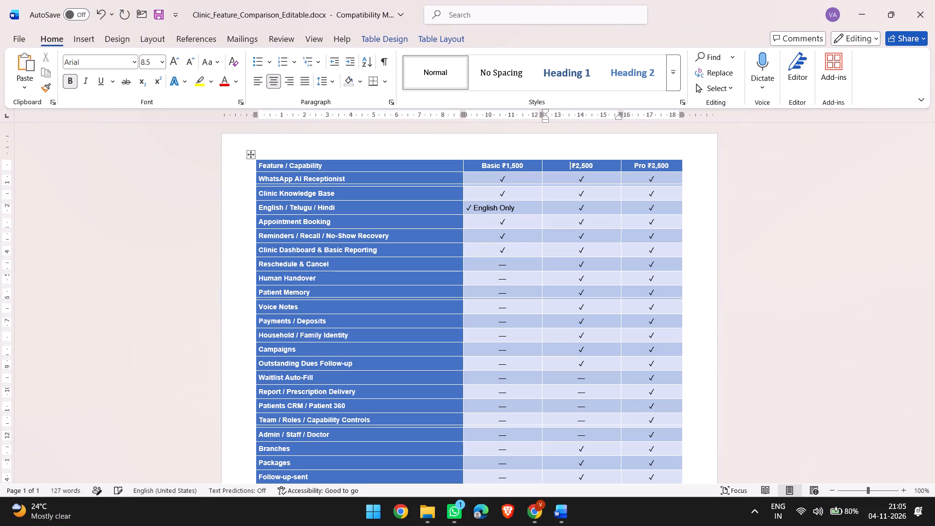
type("pro")
key("space")
Rename the Pro plan to Enterprise, with a capital E, in the ₹3,500 column heading of the feature table.
left_click(646, 168)
key("BackSpace")
key("BackSpace")
key("BackSpace")
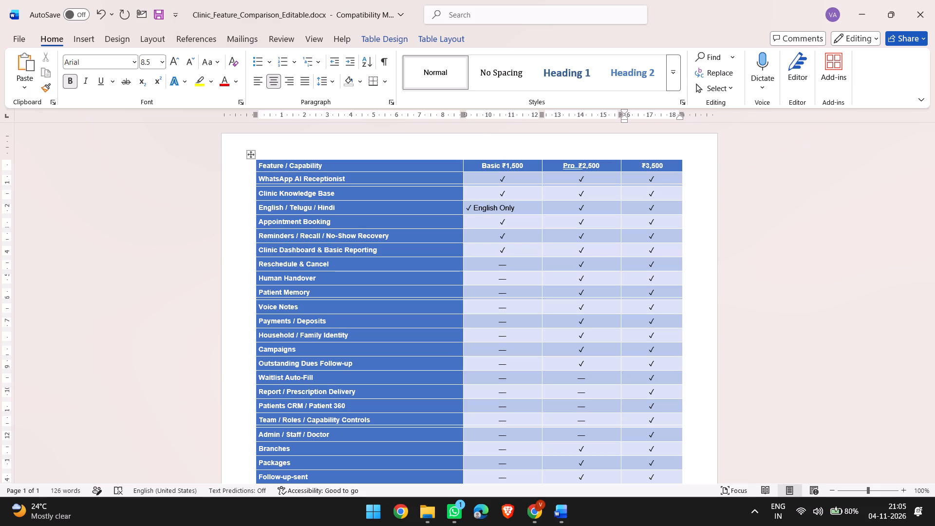
type("enter")
key("p")
type("ri")
type("se")
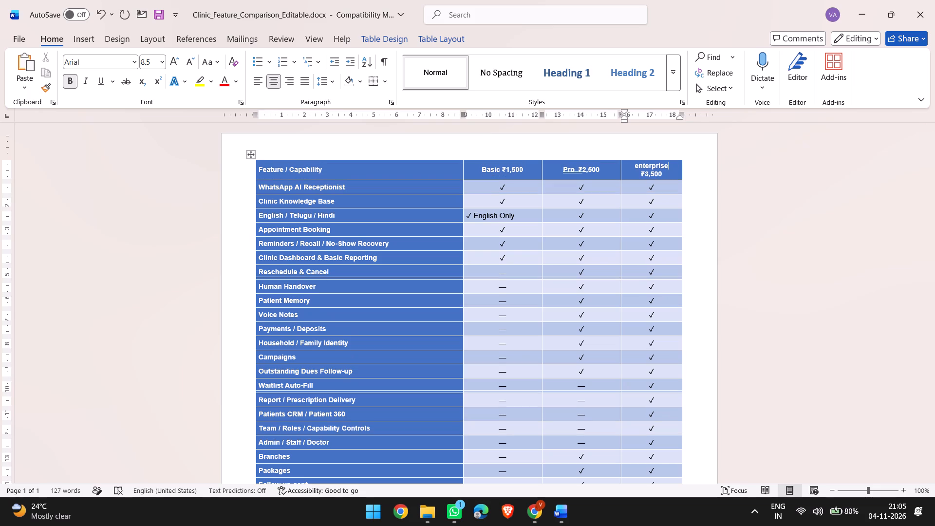
key("Left")
key("Left")
key("Left")
key("Left")
key("Left")
key("Left")
key("Left")
key("Left")
key("Left")
key("Left")
key("Left")
key("Right")
key("Right")
key("BackSpace")
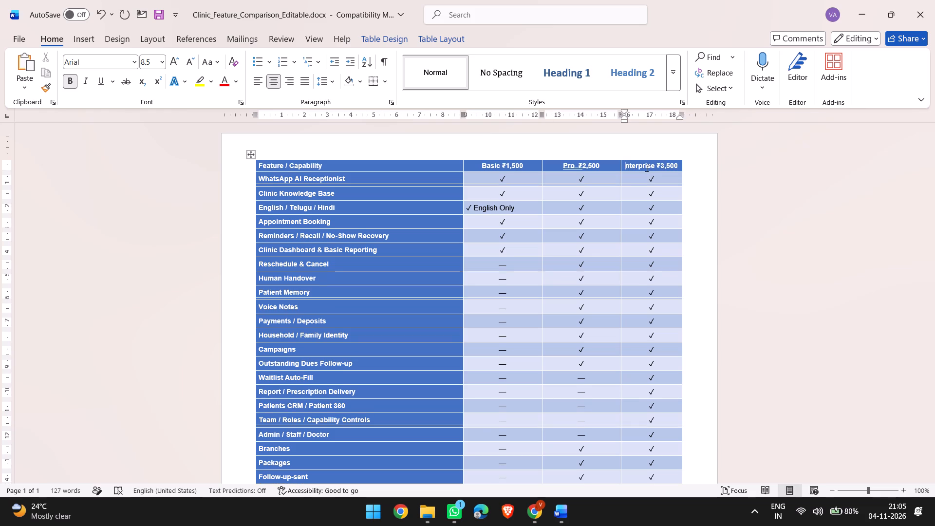
key("shift+e")
left_click(661, 173)
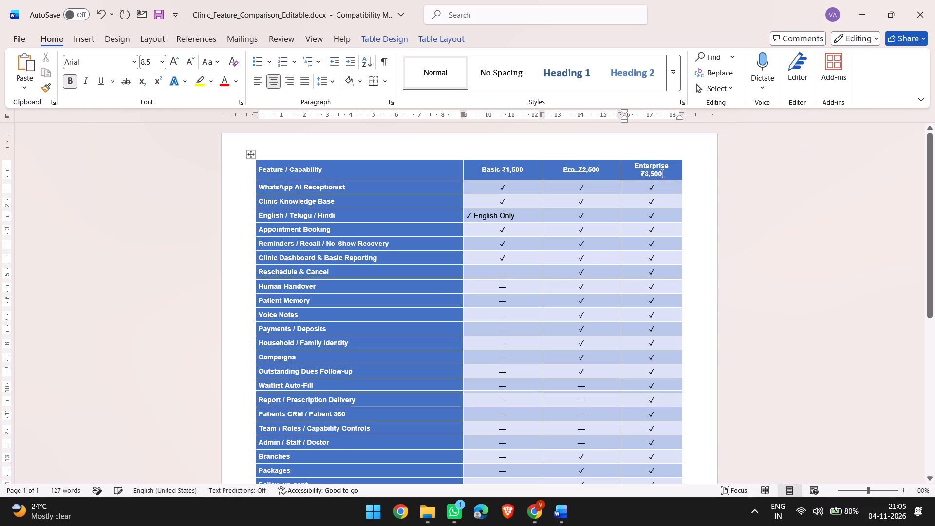
Replace the ₹3,500 price with the word custom in the Enterprise column heading.
key("BackSpace")
key("BackSpace")
key("BackSpace")
key("BackSpace")
key("BackSpace")
key("BackSpace")
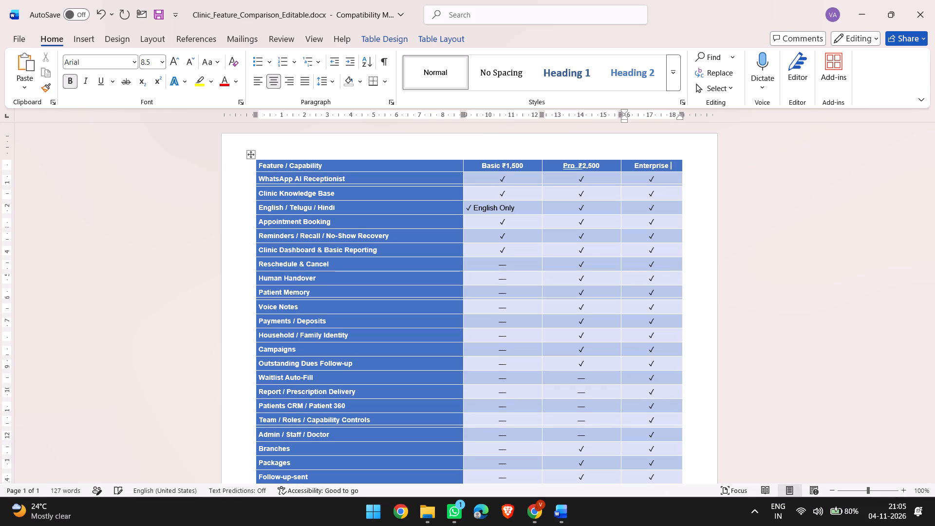
type("cust")
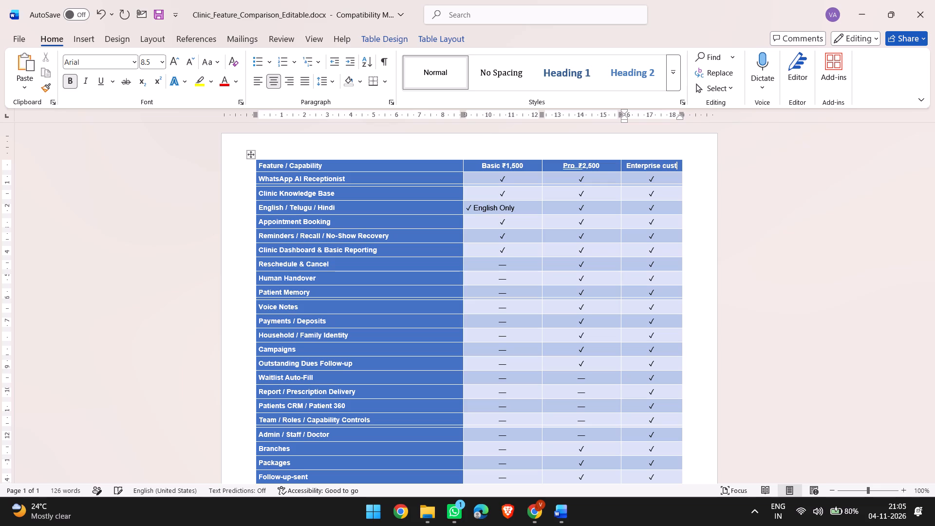
type("ome")
key("BackSpace")
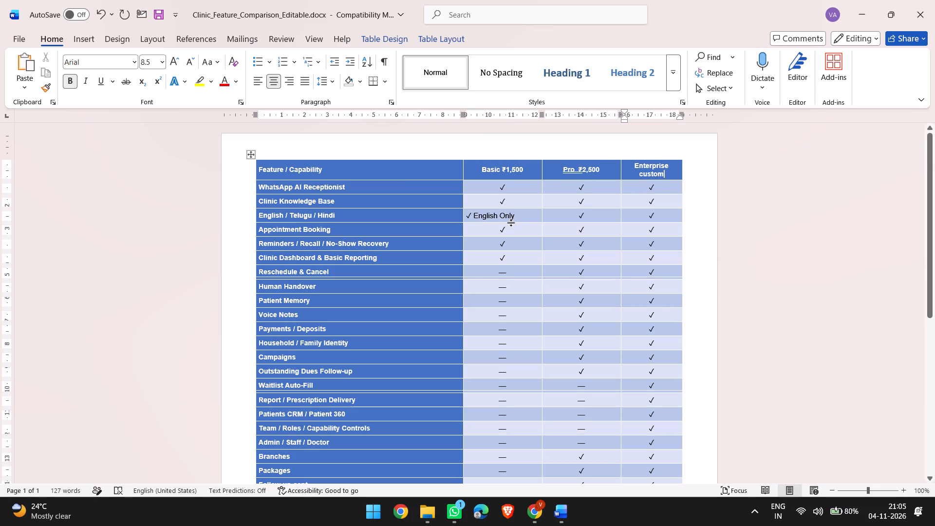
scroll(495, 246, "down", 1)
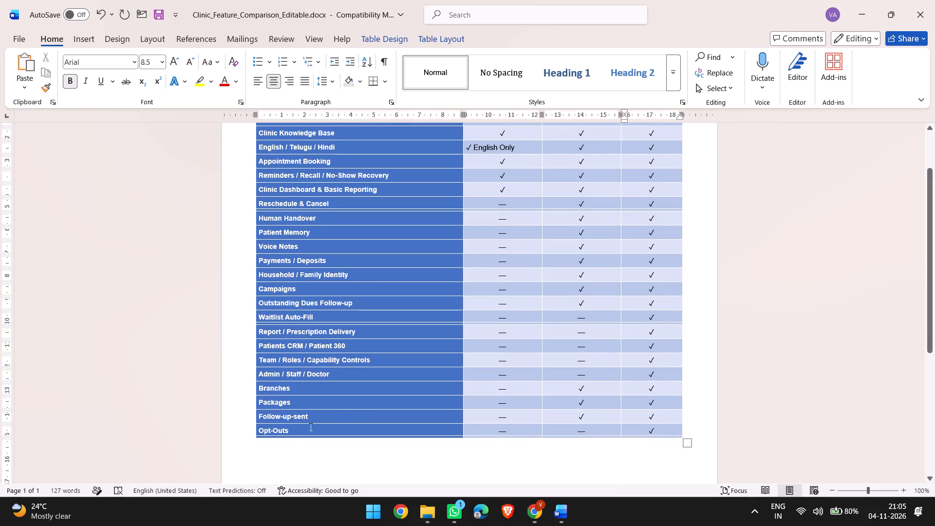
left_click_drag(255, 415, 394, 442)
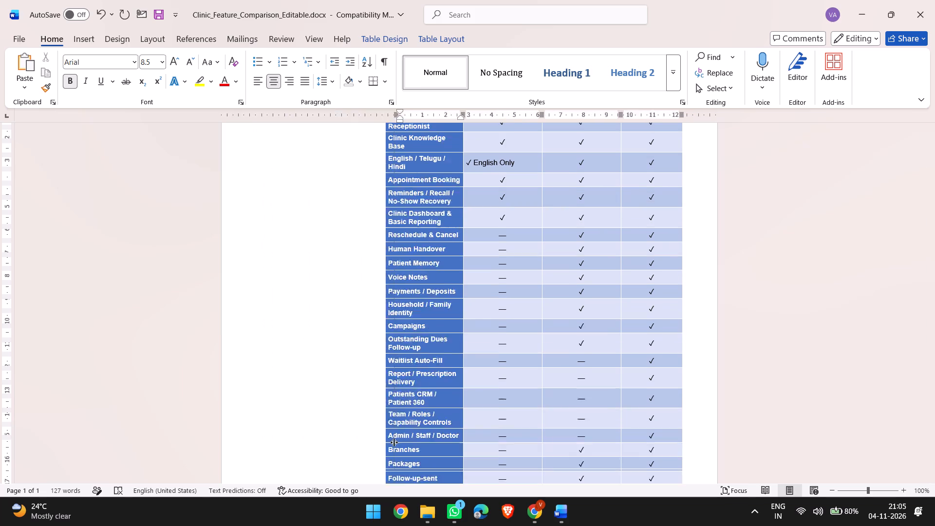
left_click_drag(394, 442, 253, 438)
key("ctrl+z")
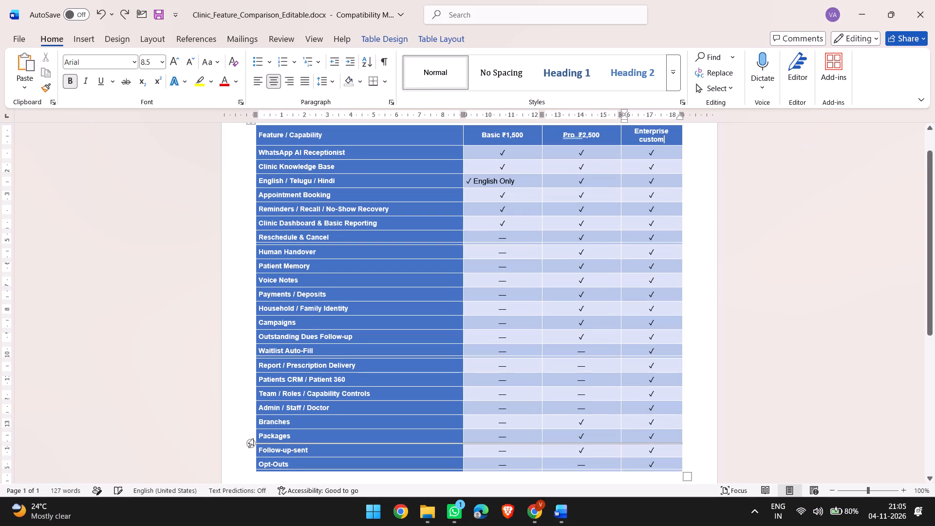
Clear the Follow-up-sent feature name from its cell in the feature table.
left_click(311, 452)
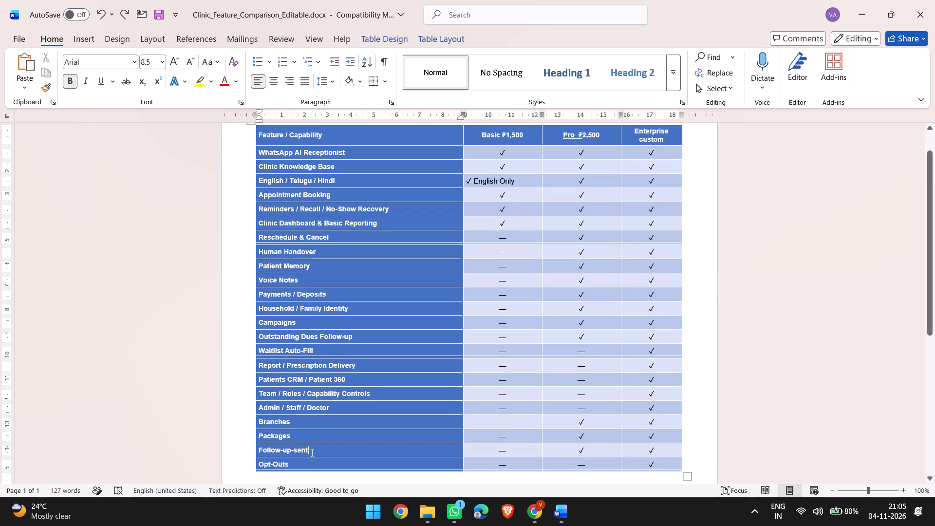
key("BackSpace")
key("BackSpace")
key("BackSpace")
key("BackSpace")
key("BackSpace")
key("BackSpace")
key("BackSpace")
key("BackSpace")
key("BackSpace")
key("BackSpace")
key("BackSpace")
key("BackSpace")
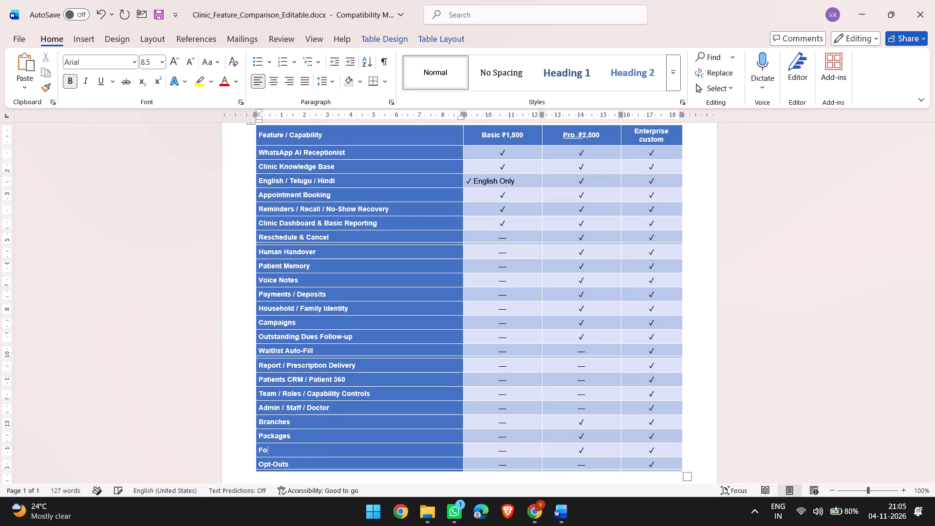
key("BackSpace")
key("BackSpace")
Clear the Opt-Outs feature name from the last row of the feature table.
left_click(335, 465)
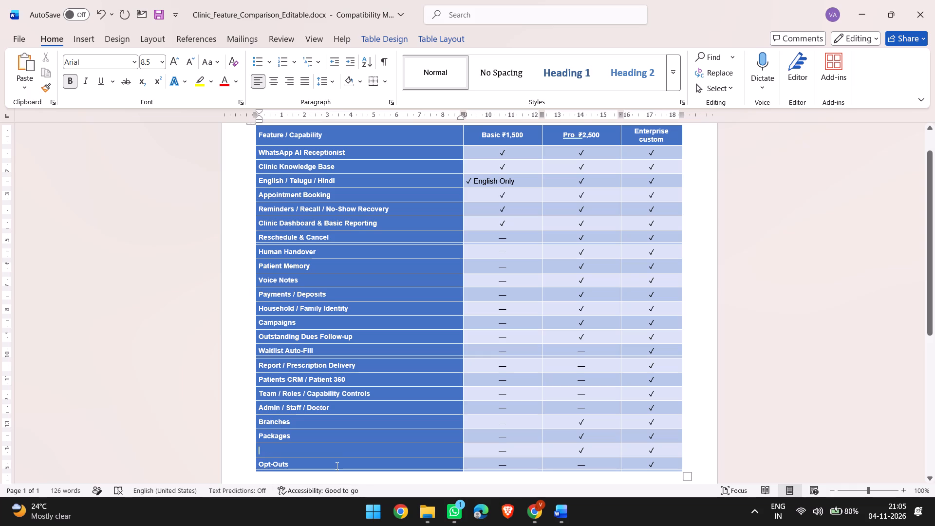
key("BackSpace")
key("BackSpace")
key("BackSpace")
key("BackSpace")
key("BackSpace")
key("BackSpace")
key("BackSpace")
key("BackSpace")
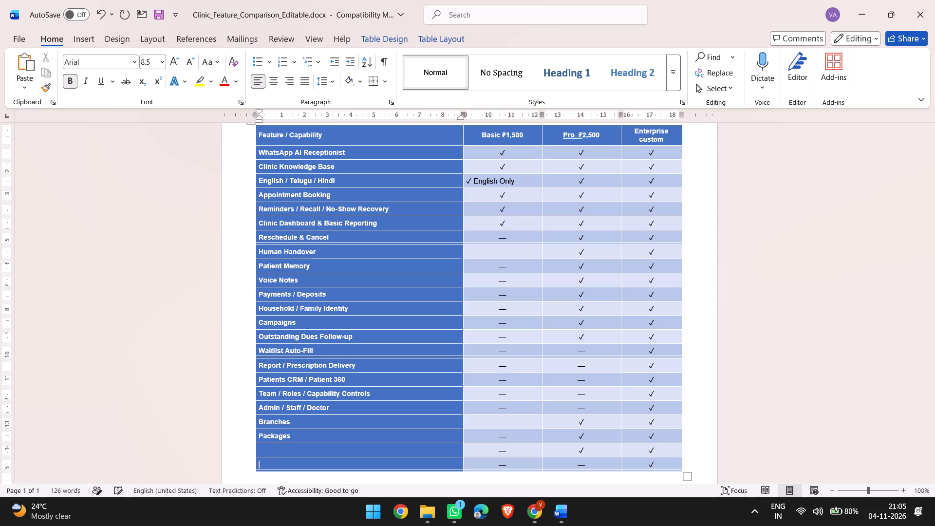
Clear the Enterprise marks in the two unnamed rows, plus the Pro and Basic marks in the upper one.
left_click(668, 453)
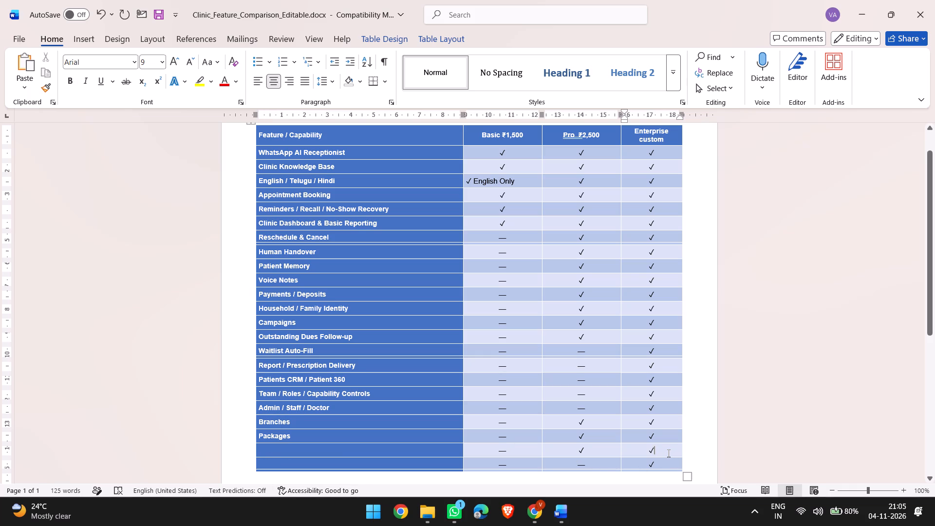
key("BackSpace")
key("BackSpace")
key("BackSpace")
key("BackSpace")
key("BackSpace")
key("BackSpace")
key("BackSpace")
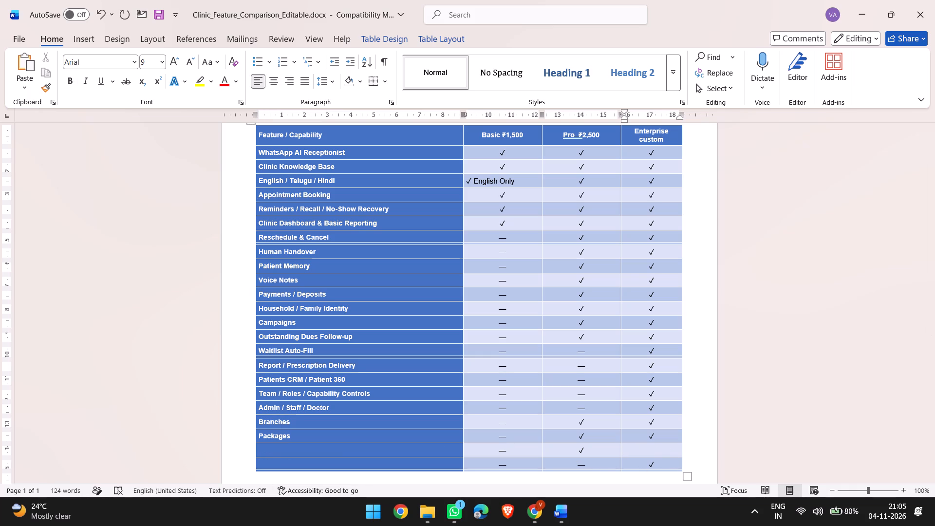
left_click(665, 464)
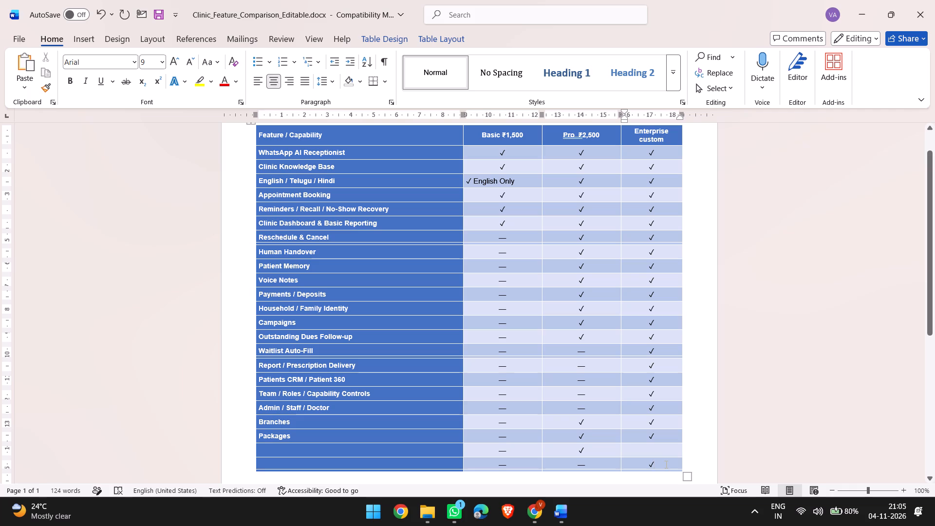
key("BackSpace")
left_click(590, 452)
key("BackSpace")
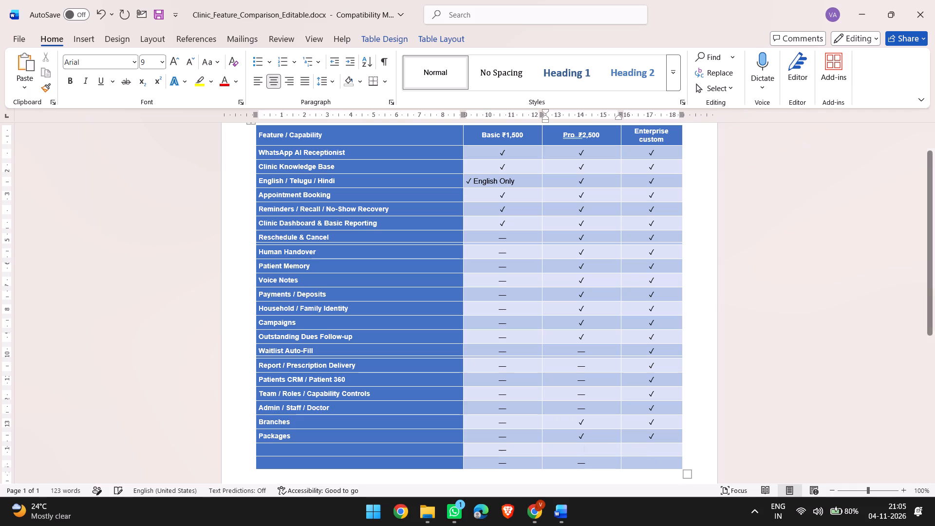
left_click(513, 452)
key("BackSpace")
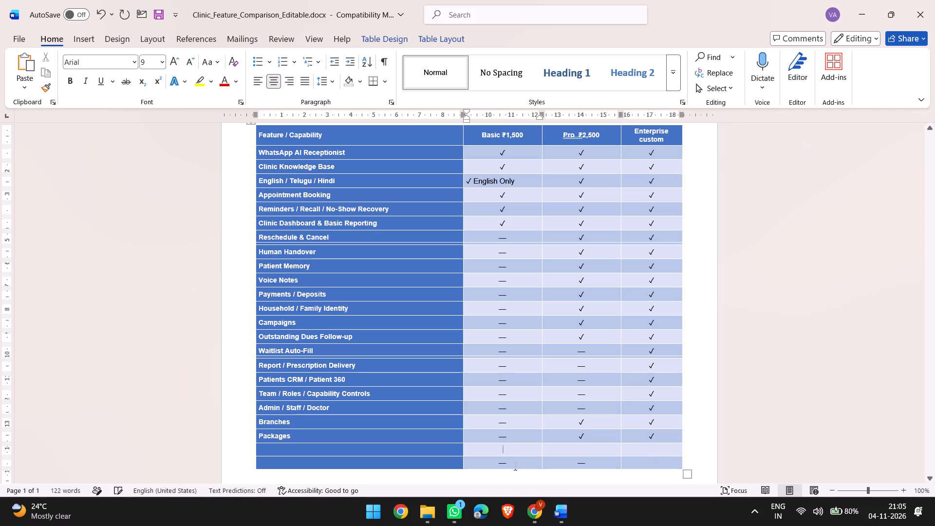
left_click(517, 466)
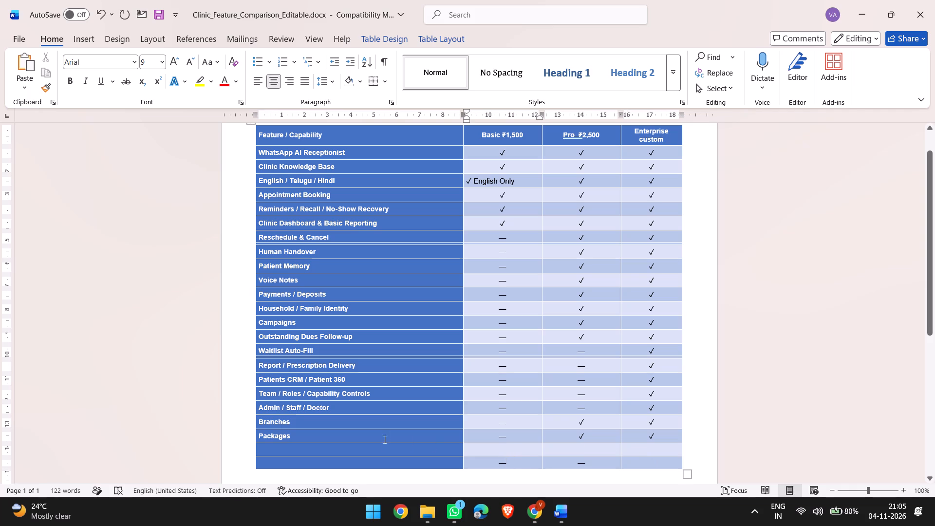
Delete the emptied table row directly below Packages.
left_click(381, 446)
left_click(375, 38)
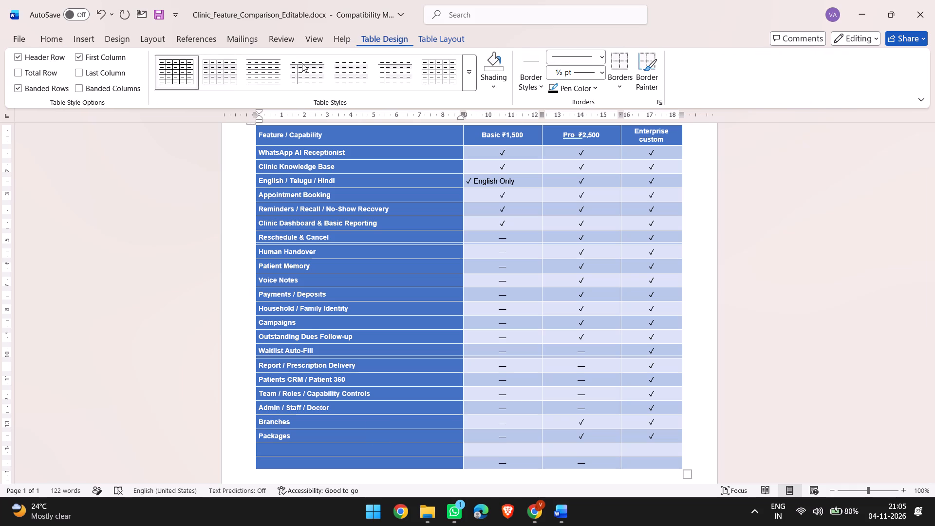
left_click(433, 34)
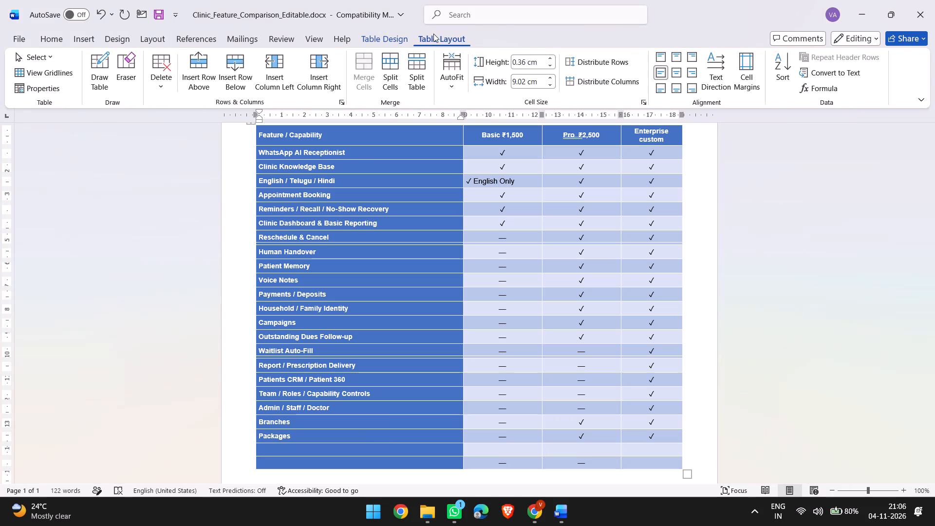
left_click(164, 86)
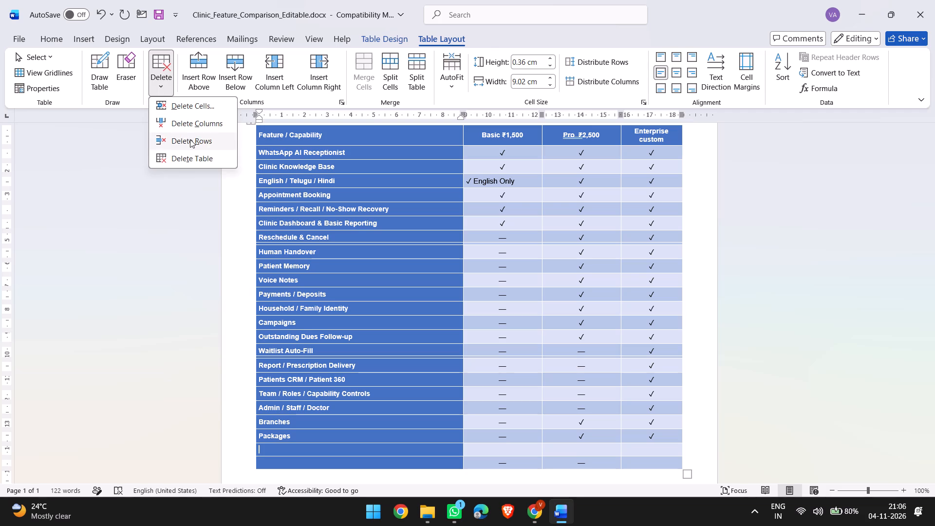
left_click(190, 139)
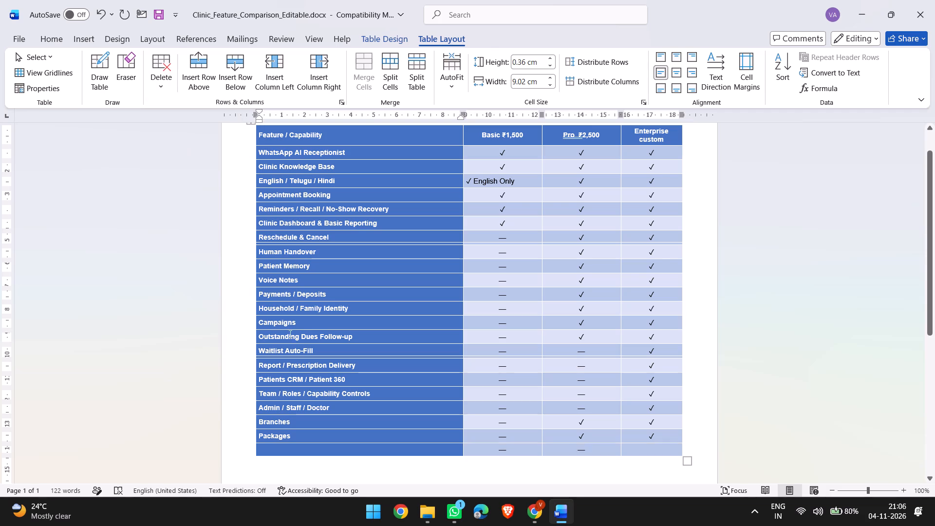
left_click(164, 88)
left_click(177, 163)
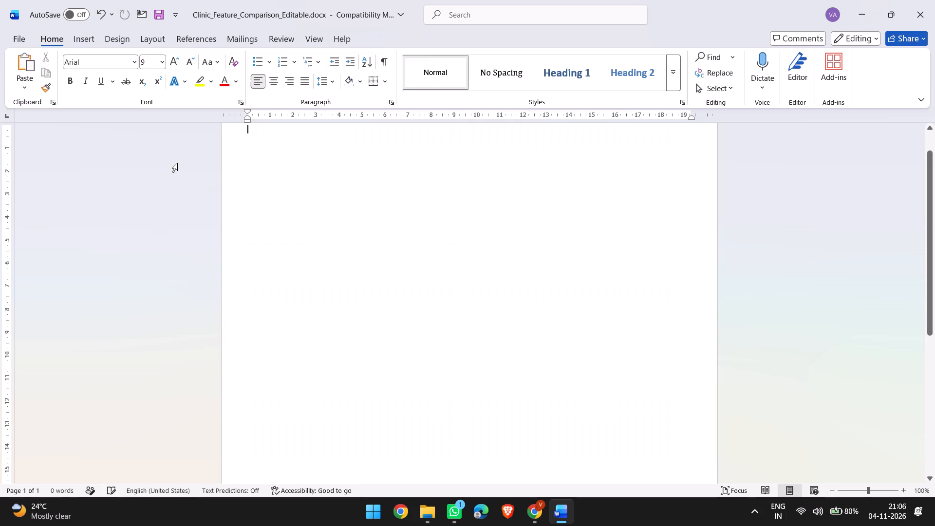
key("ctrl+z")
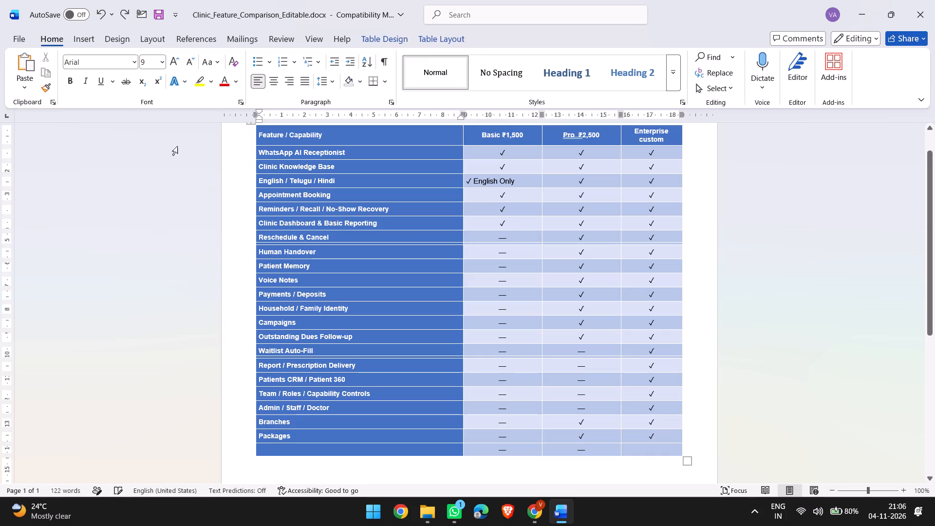
Delete the remaining unnamed row below Packages, at the end of the feature table.
left_click(442, 41)
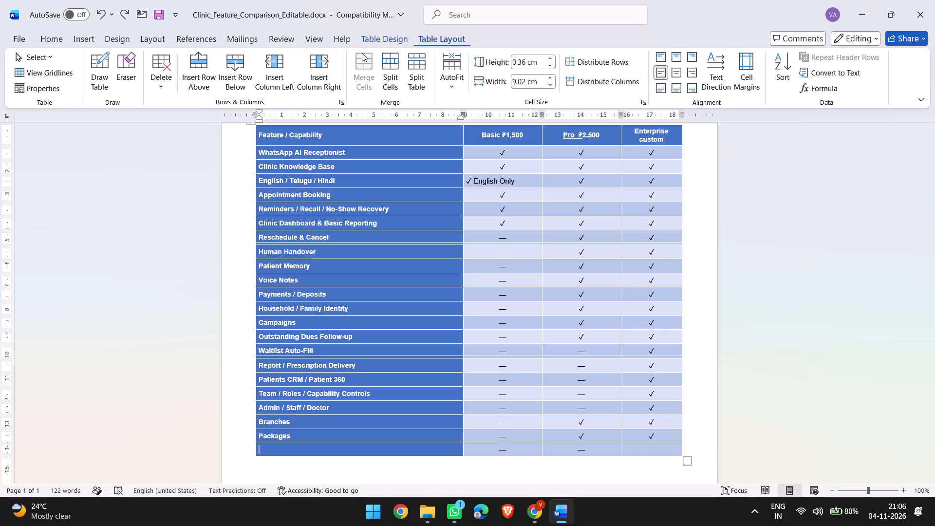
left_click(167, 87)
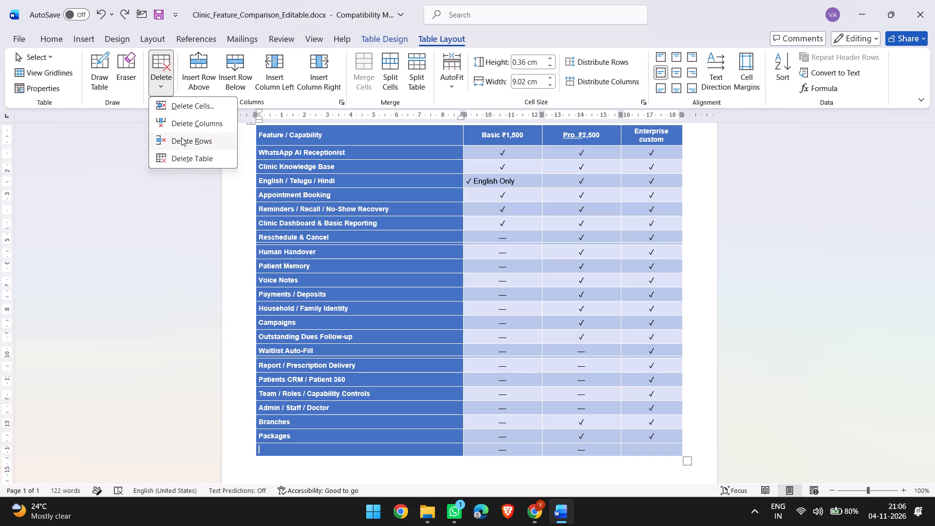
left_click(181, 137)
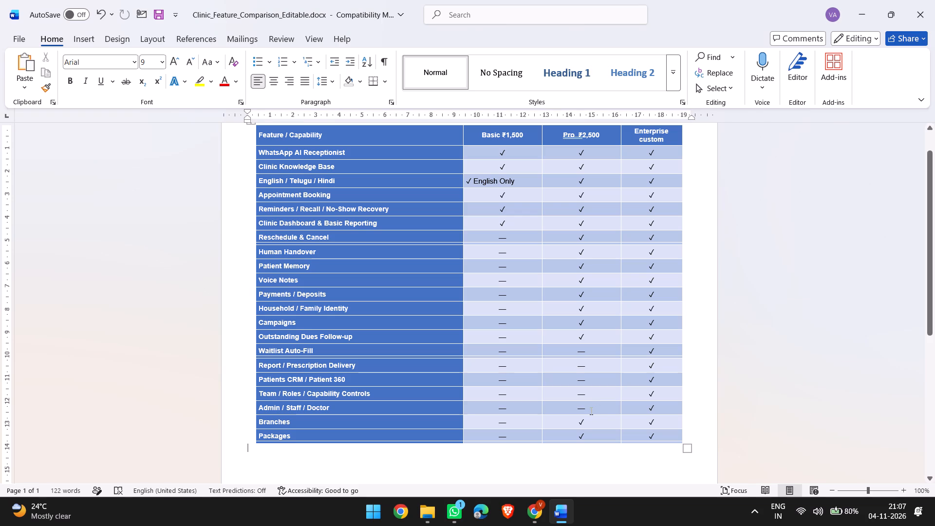
Replace the dash in the Pro column of the Admin / Staff / Doctor row with a check mark copied from the Branches row.
left_click(590, 411)
key("BackSpace")
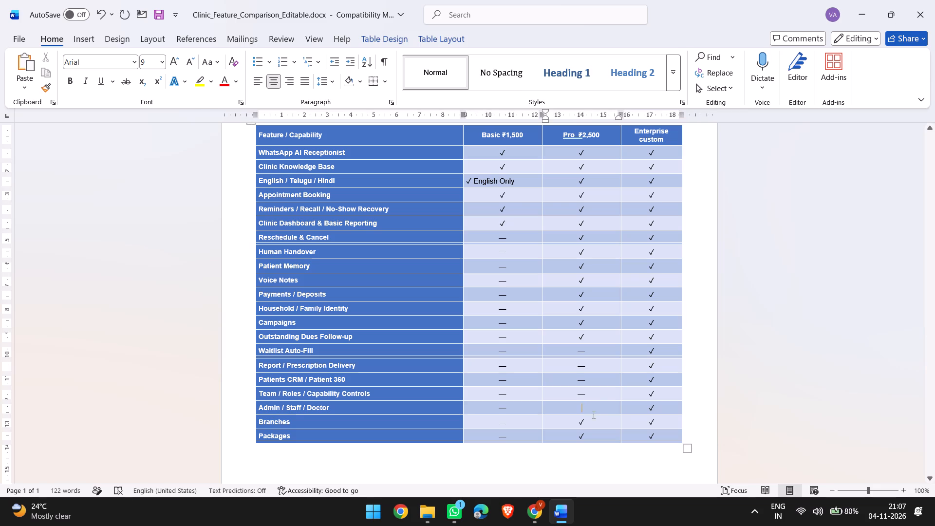
left_click(592, 422)
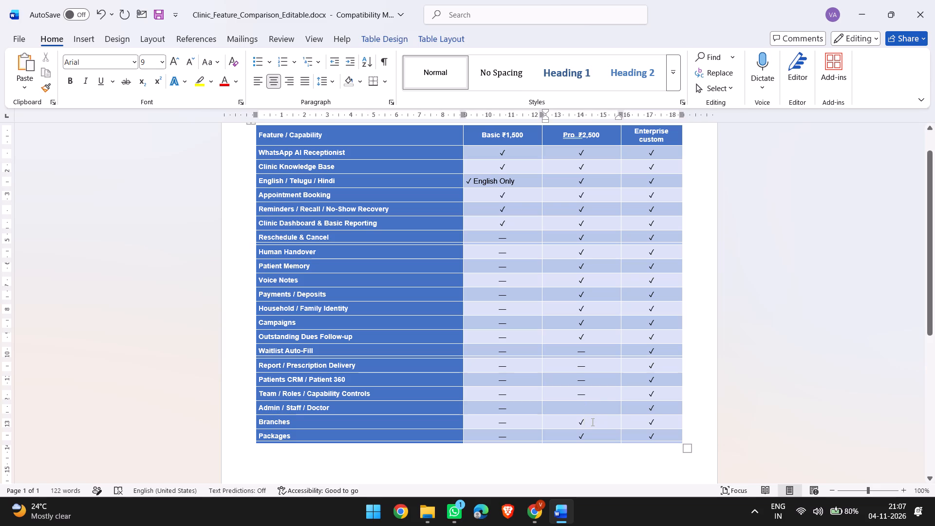
key("ctrl+a")
left_click(592, 422)
left_click(592, 422)
left_click_drag(592, 422, 574, 422)
key("ctrl+c")
left_click(593, 410)
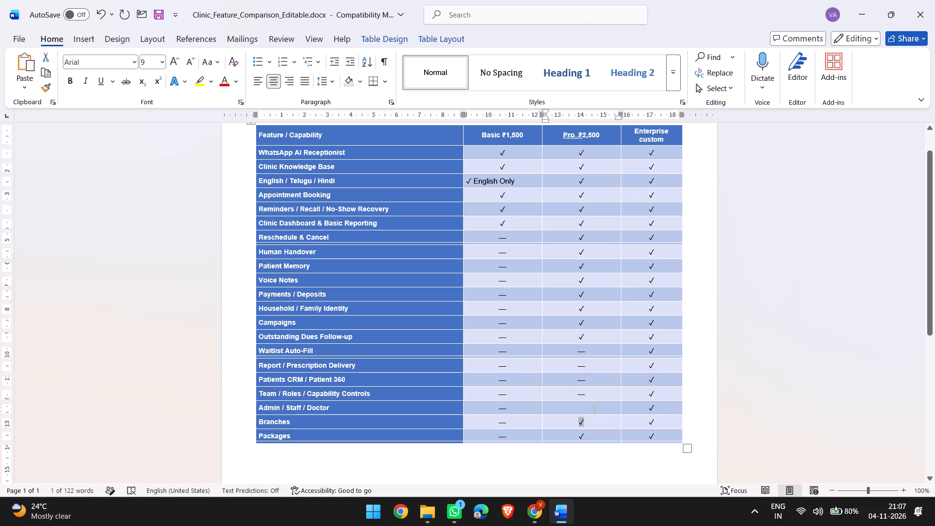
left_click(593, 410, "ctrl")
left_click(593, 410)
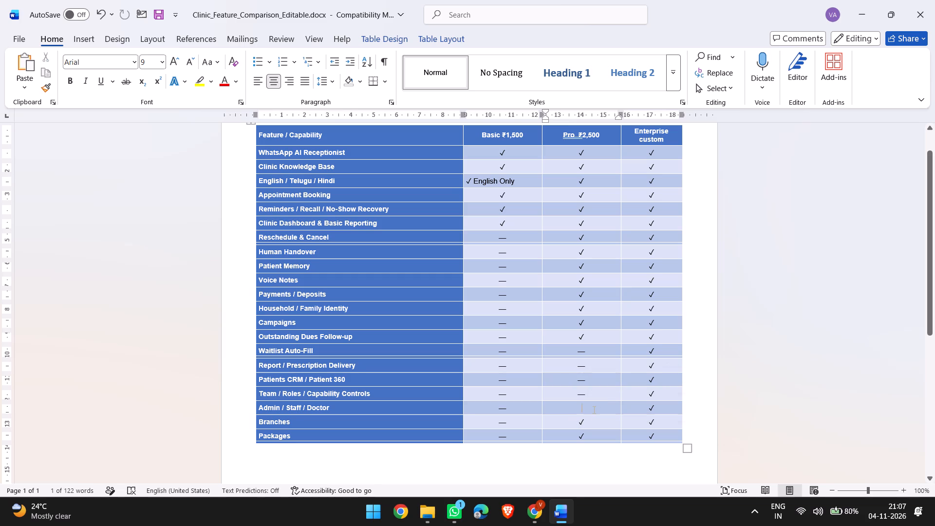
key("ctrl+v")
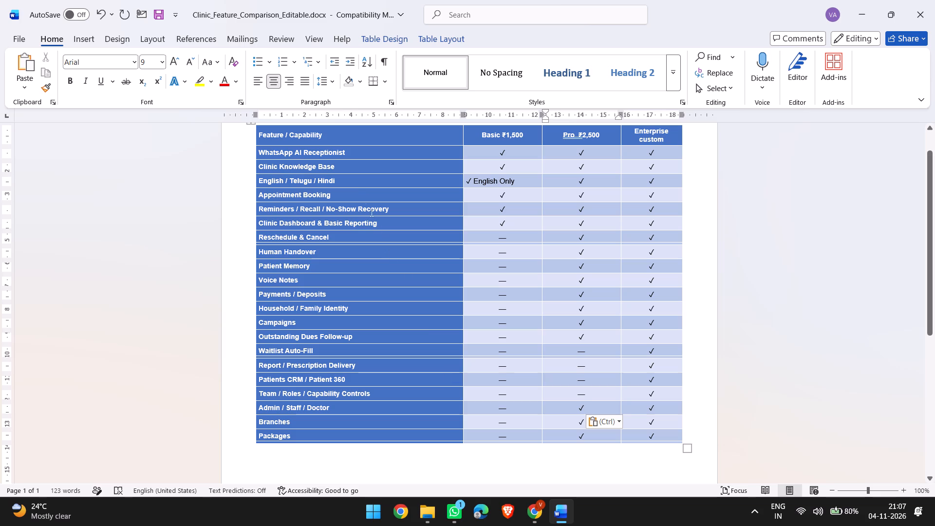
Append (Languages) to the English / Telugu / Hindi feature name.
left_click(352, 180)
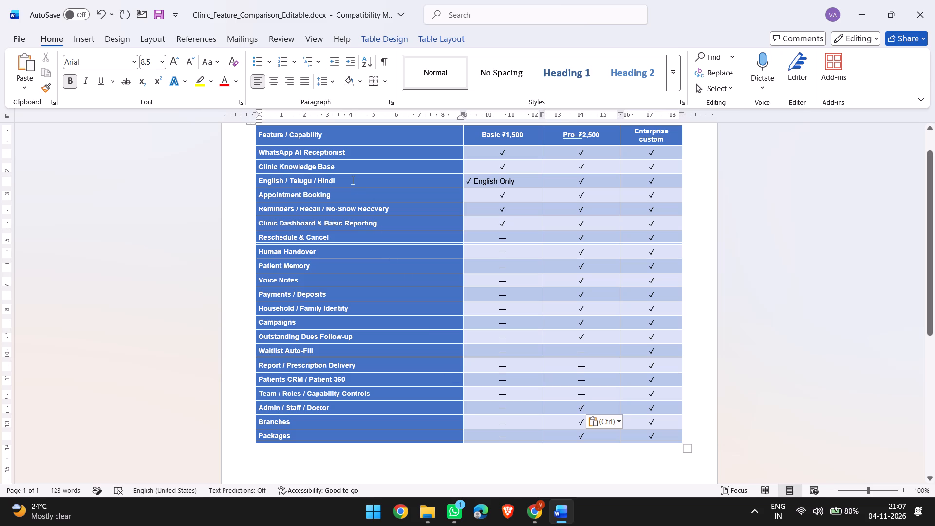
type("()")
key("Left")
key("shift+l")
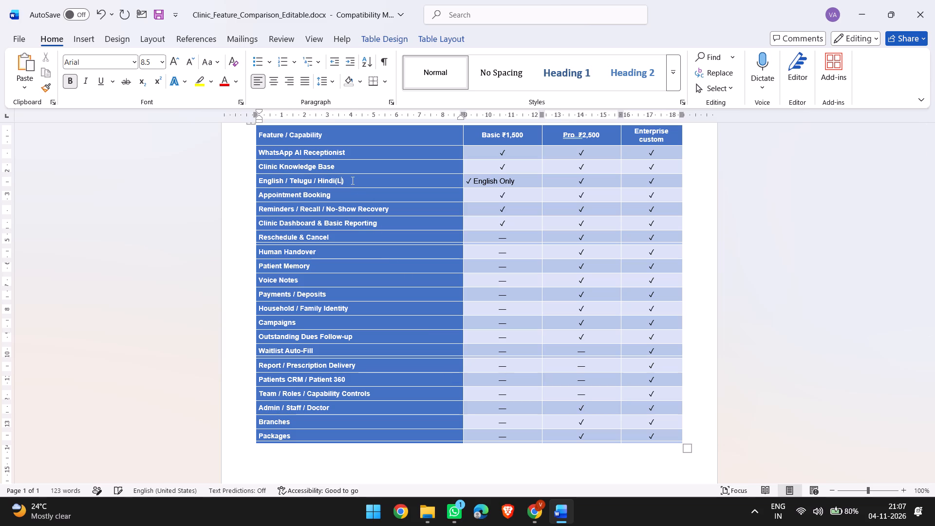
type("an")
type("gu")
type("ages")
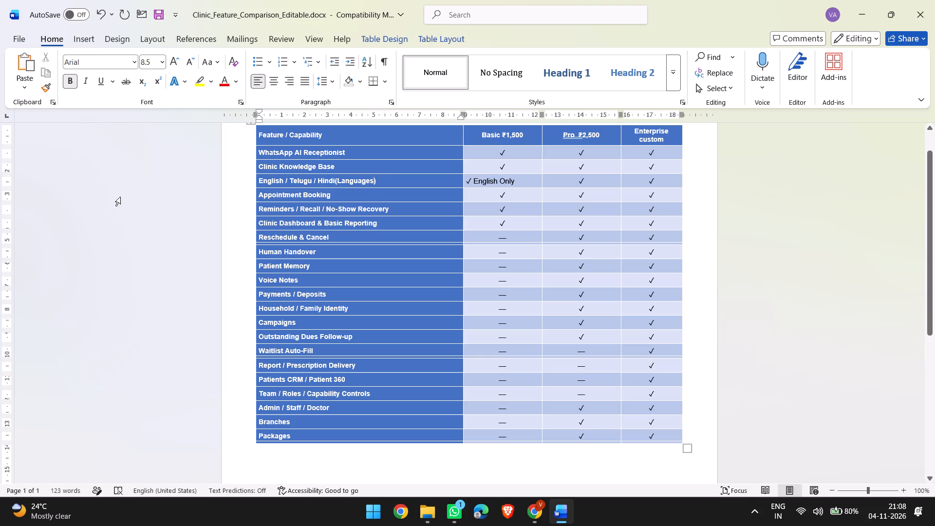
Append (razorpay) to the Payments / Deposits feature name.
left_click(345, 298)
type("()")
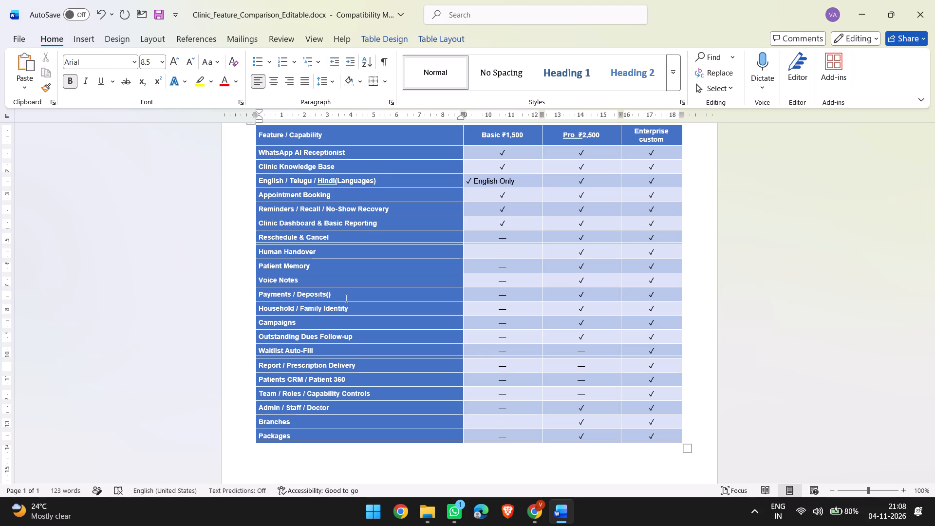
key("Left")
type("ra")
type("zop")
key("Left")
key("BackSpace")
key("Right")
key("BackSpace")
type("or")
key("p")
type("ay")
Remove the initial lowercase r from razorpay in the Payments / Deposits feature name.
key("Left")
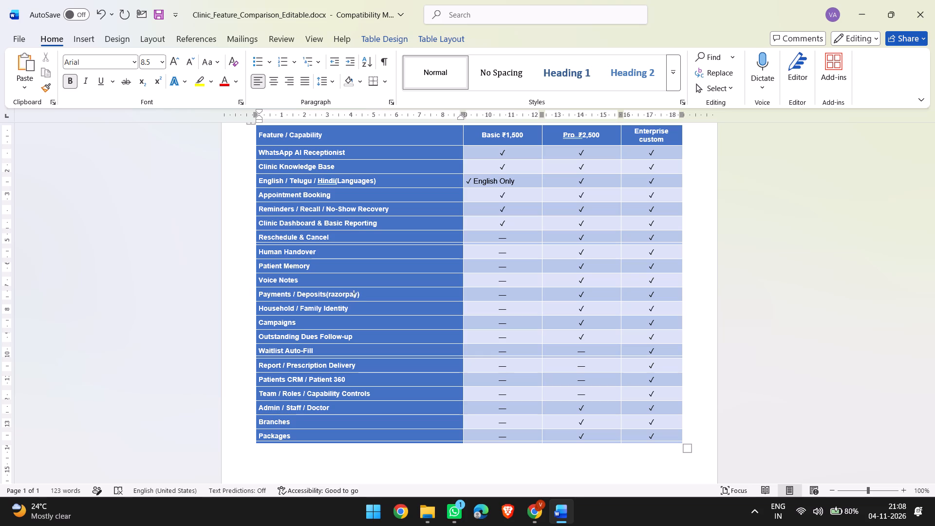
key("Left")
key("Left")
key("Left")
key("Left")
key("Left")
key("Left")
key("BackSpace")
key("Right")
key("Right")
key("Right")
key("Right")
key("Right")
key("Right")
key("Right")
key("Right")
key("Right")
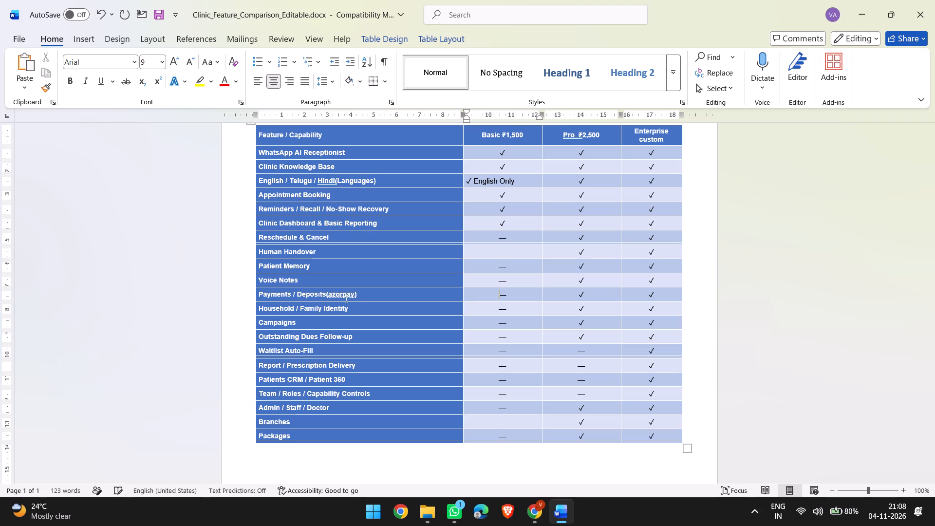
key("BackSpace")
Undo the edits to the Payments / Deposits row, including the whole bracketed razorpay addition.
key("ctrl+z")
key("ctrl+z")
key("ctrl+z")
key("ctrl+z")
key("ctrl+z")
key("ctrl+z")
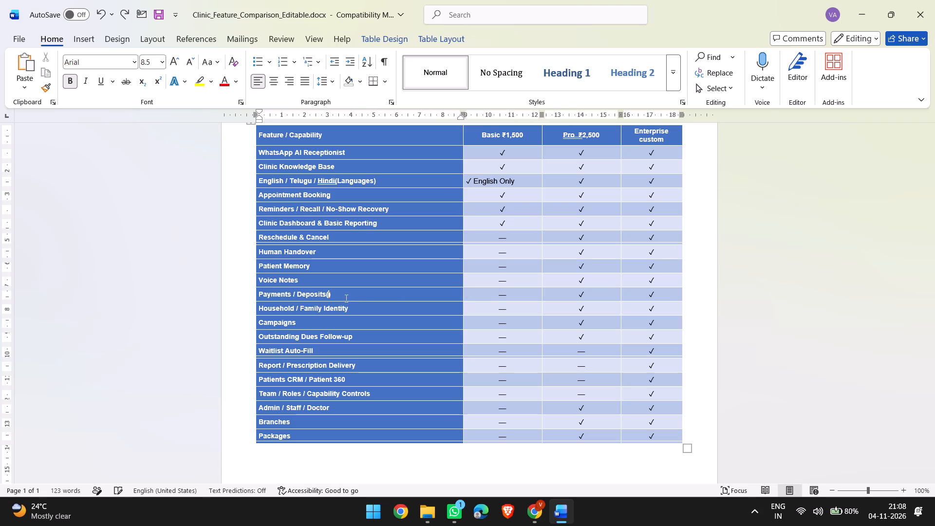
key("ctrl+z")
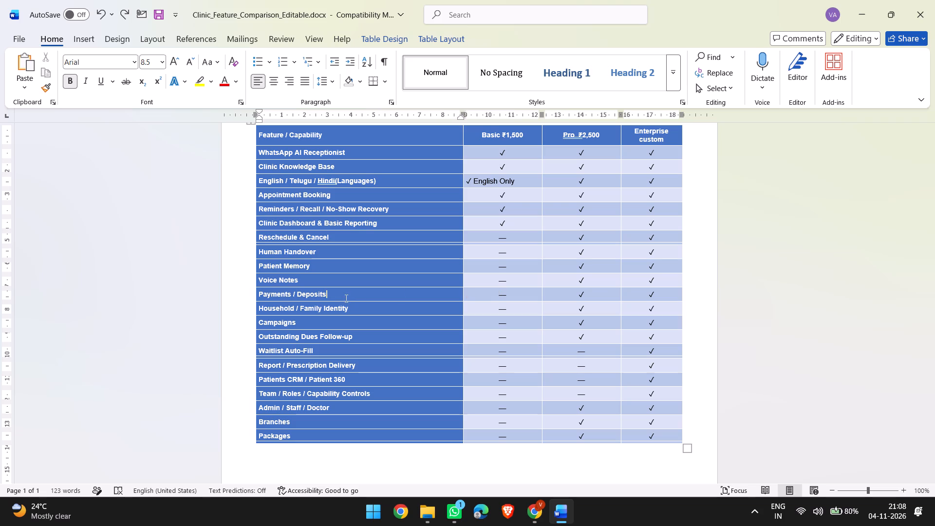
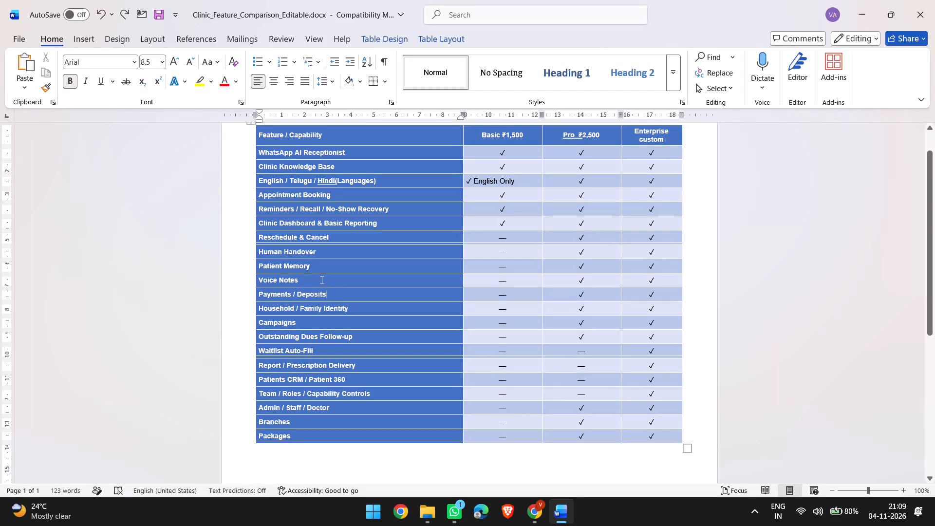
Remove the check mark from the Campaigns row in the Pro ₹2,500 column.
left_click(321, 280)
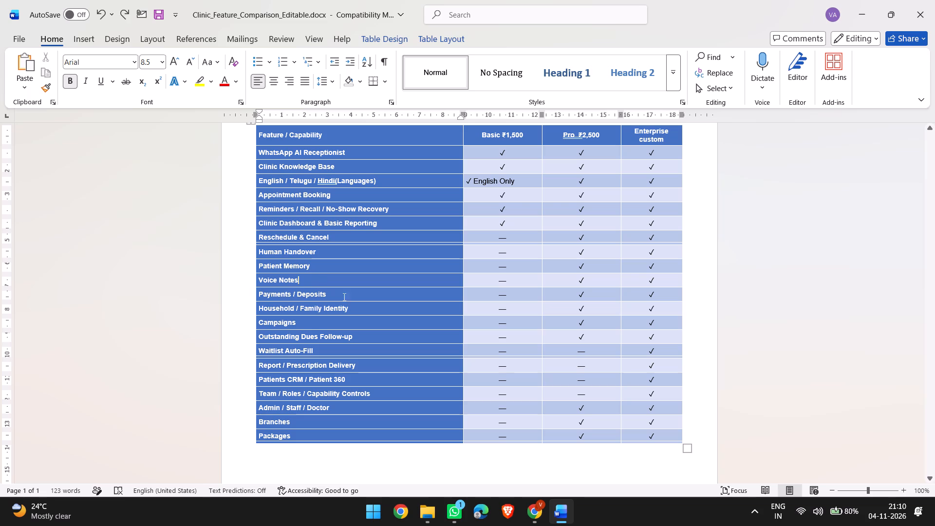
left_click(596, 321)
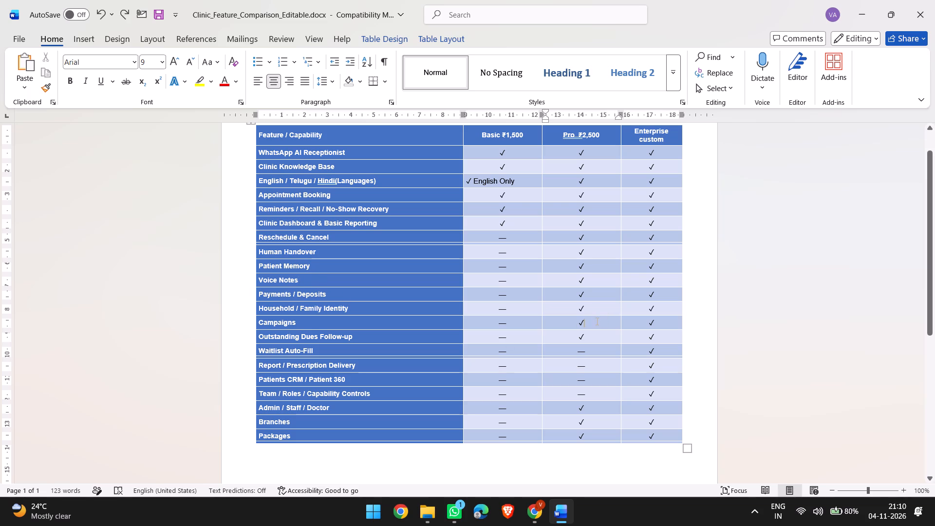
key("BackSpace")
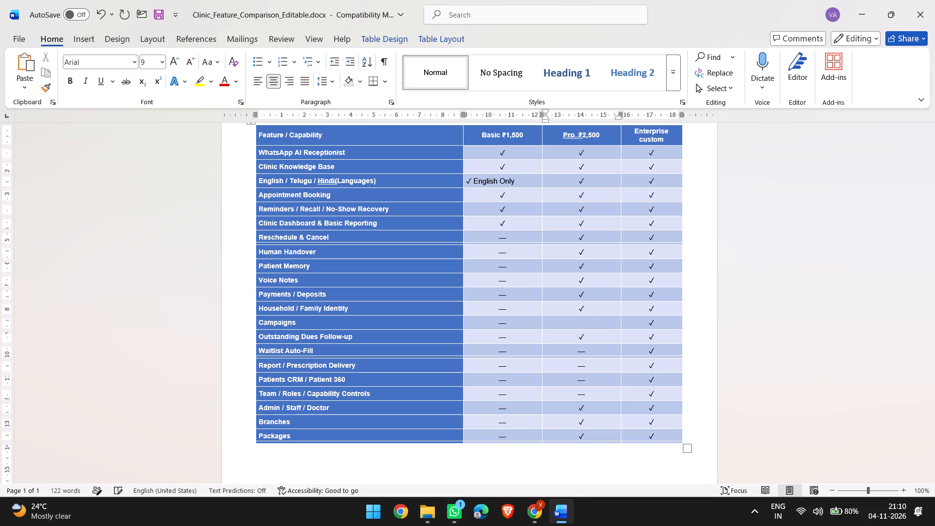
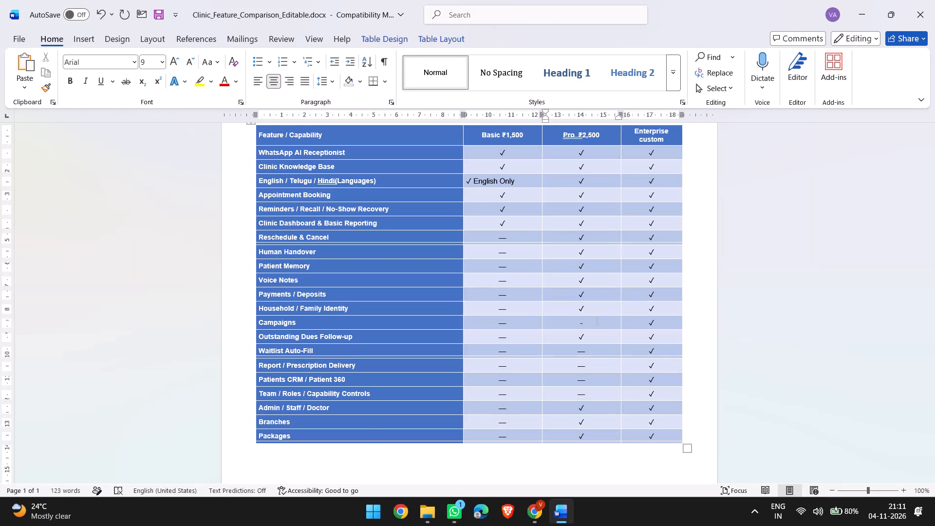
Complete the dash placeholder as --- in the Campaigns row of the Pro ₹2,500 column.
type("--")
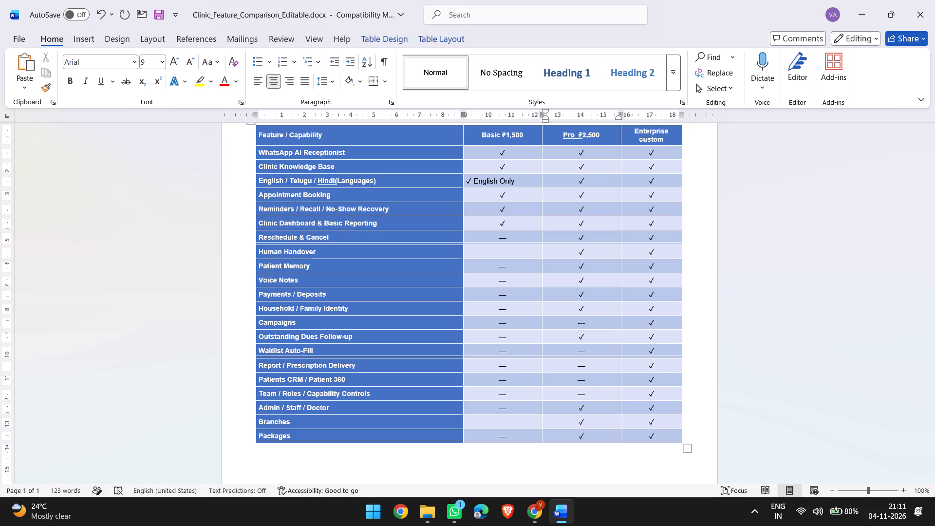
Switch from the Word document to the ChatGPT conversation in Chrome with the clinic feature comparison table.
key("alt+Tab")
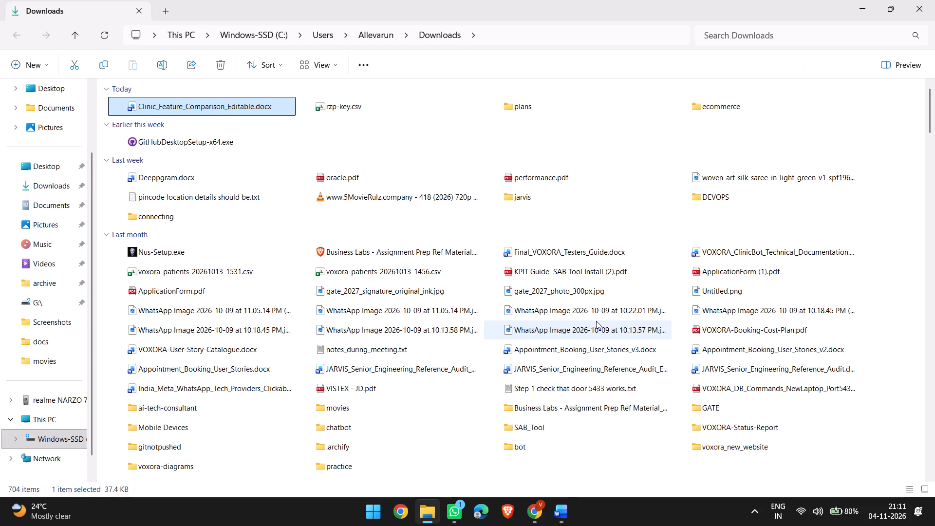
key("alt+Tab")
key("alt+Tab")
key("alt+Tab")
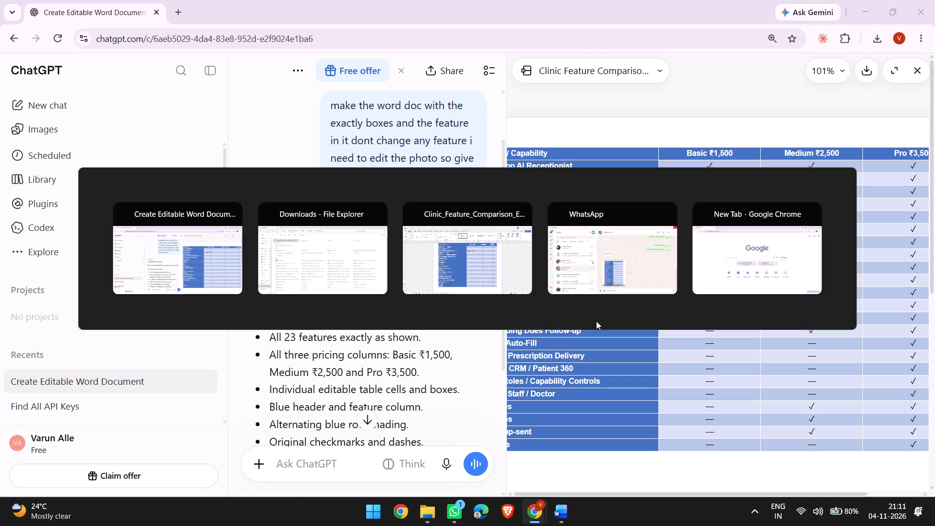
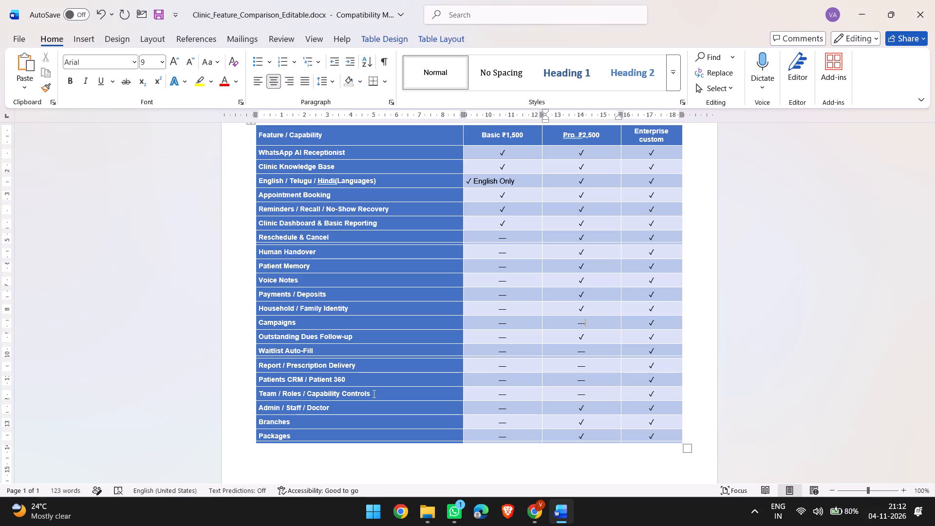
Clear the feature name Team / Roles / Capability Controls from its cell in the Feature / Capability column.
left_click(373, 394)
key("BackSpace")
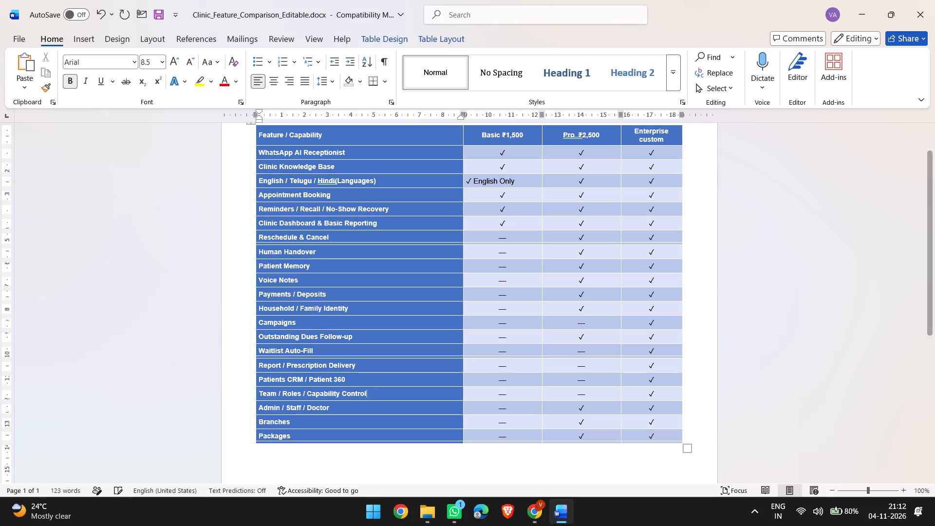
key("BackSpace")
key("BackSpace")
key("BackSpace")
key("BackSpace")
key("BackSpace")
key("BackSpace")
key("BackSpace")
key("BackSpace")
key("BackSpace")
key("BackSpace")
key("BackSpace")
key("BackSpace")
key("BackSpace")
key("BackSpace")
key("BackSpace")
key("BackSpace")
key("BackSpace")
key("BackSpace")
key("BackSpace")
key("BackSpace")
key("BackSpace")
key("BackSpace")
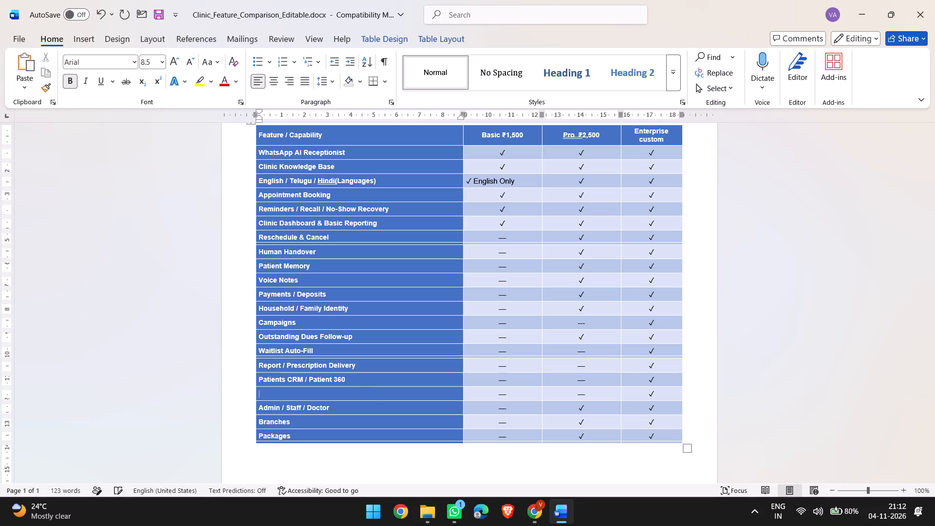
key("BackSpace")
Delete the table row with the blank feature name between Patients CRM / Patient 360 and Admin / Staff / Doctor.
left_click(434, 42)
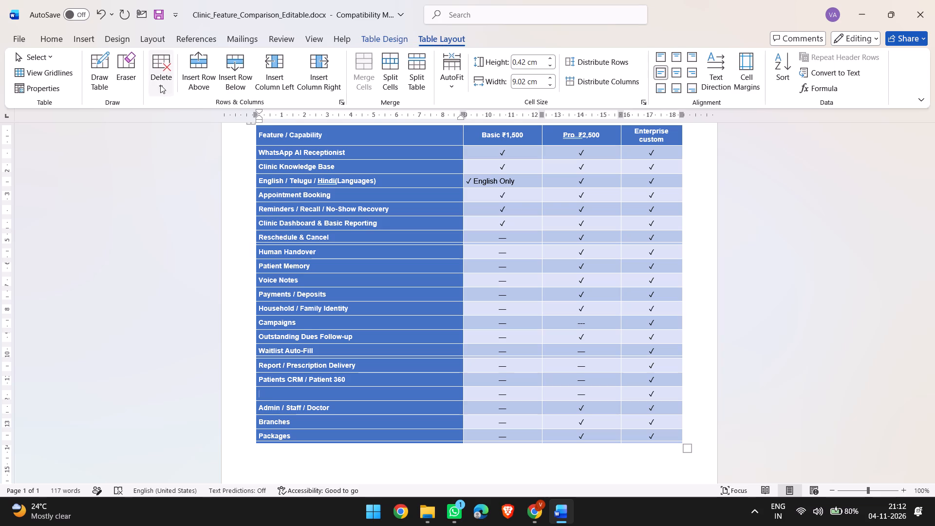
left_click(161, 86)
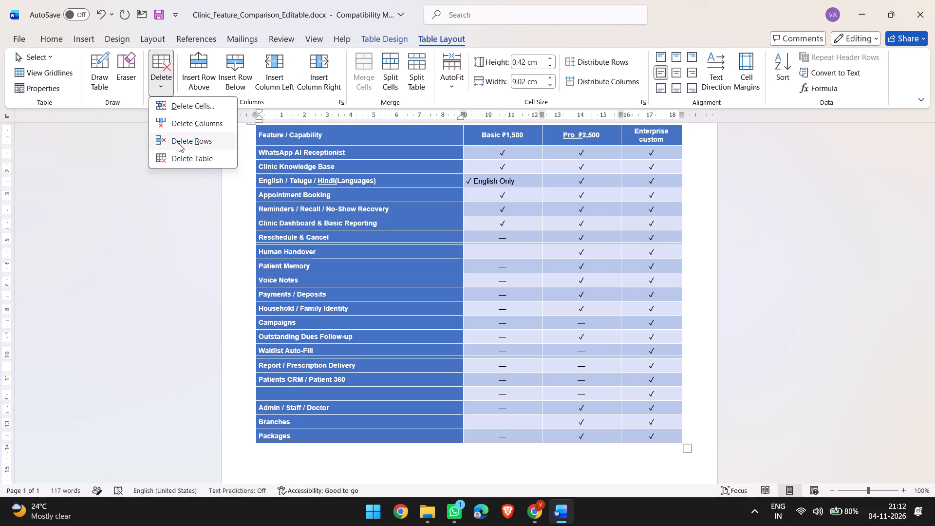
Delete the row with the blank feature name between Patients CRM / Patient 360 and Admin / Staff / Doctor.
left_click(179, 144)
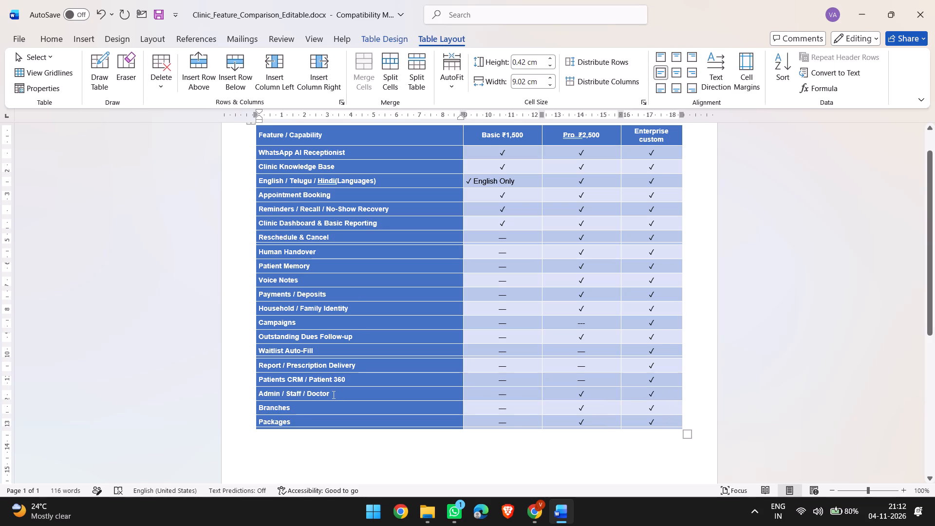
Copy the feature name Admin / Staff / Doctor and place the cursor after Clinic Dashboard & Basic Reporting.
left_click_drag(333, 394, 258, 398)
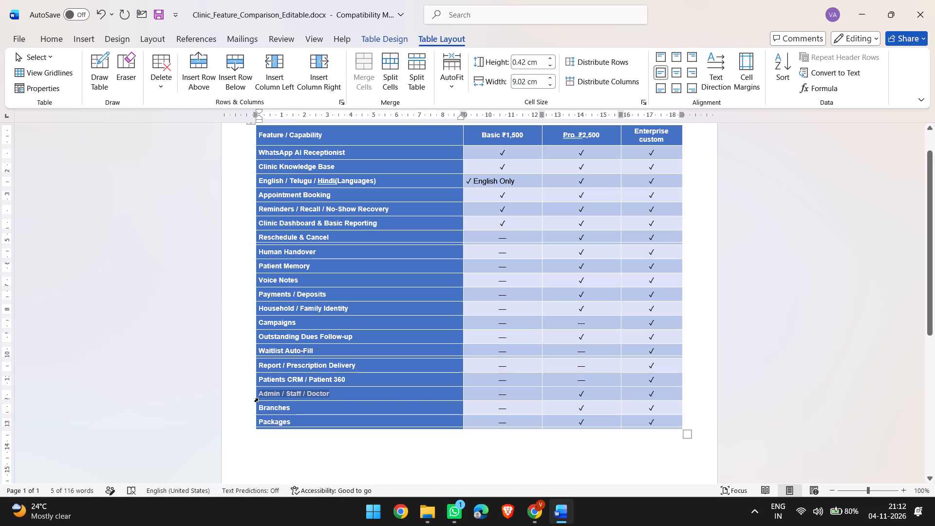
key("ctrl+c")
left_click(398, 225)
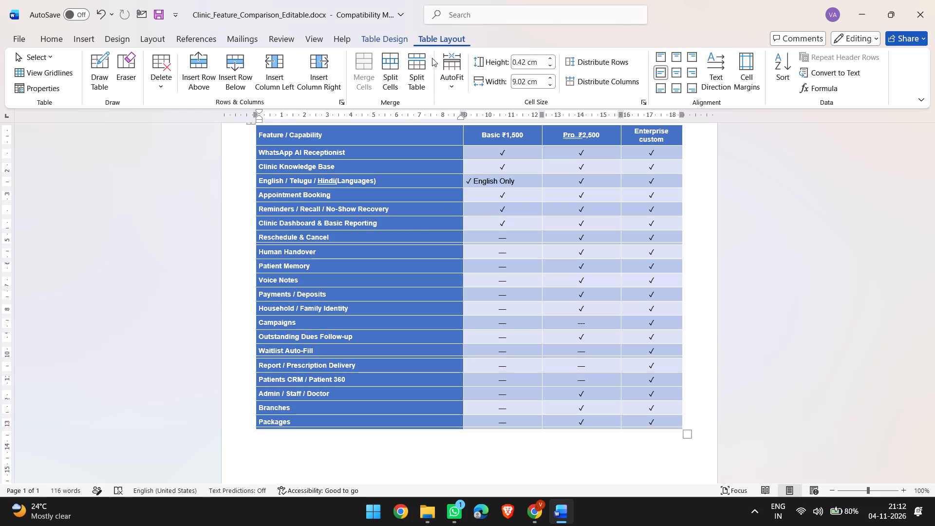
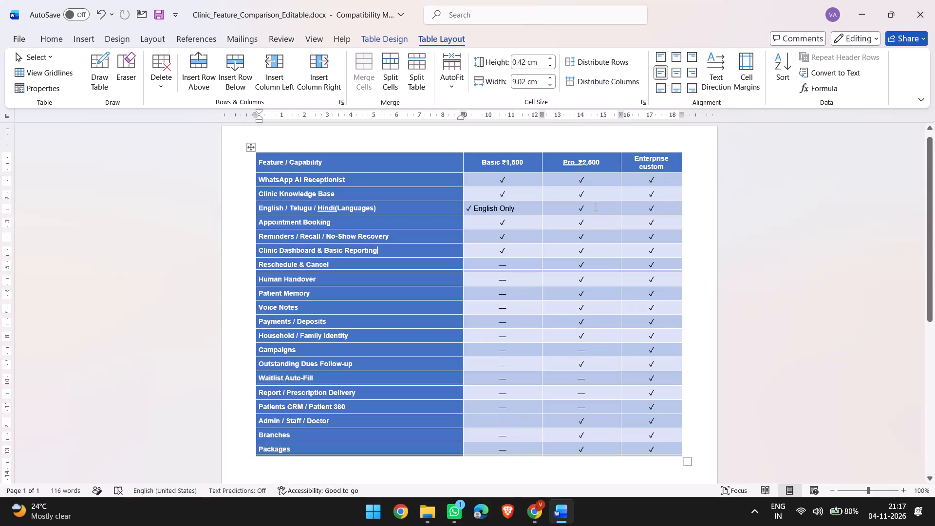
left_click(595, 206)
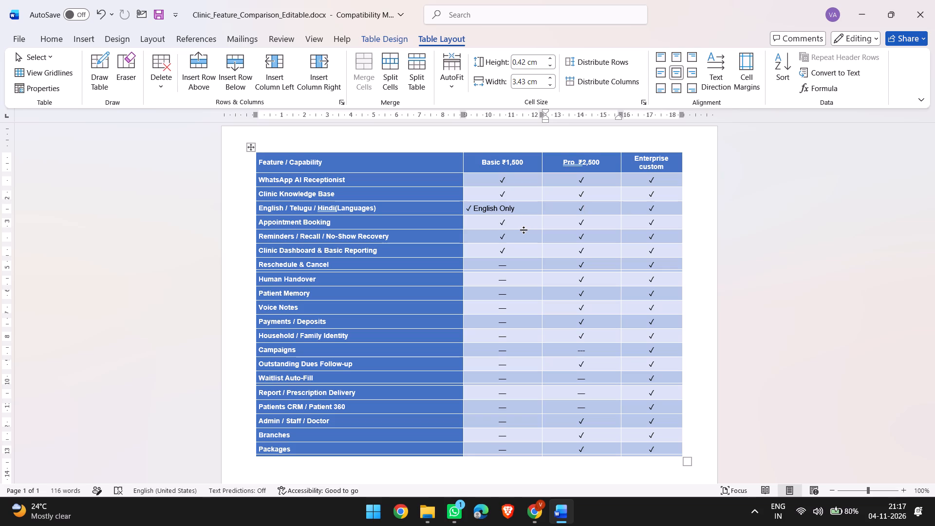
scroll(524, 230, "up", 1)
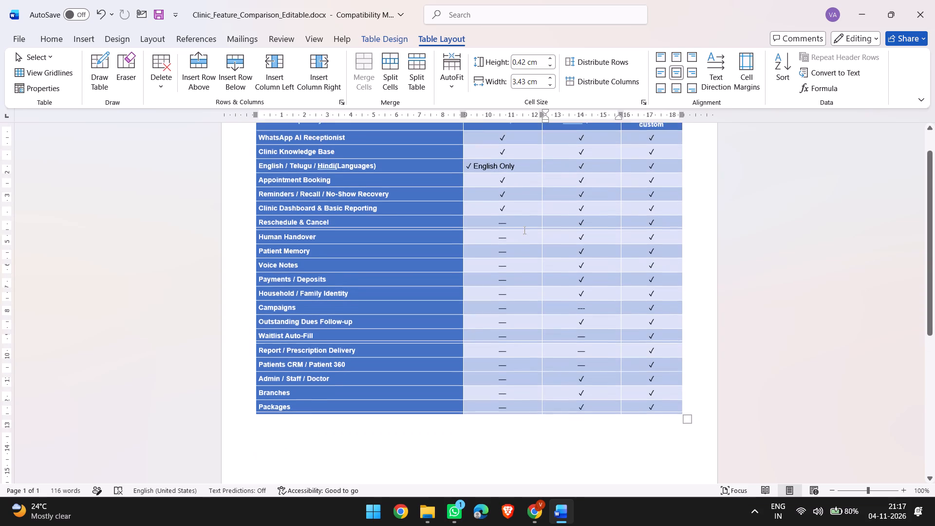
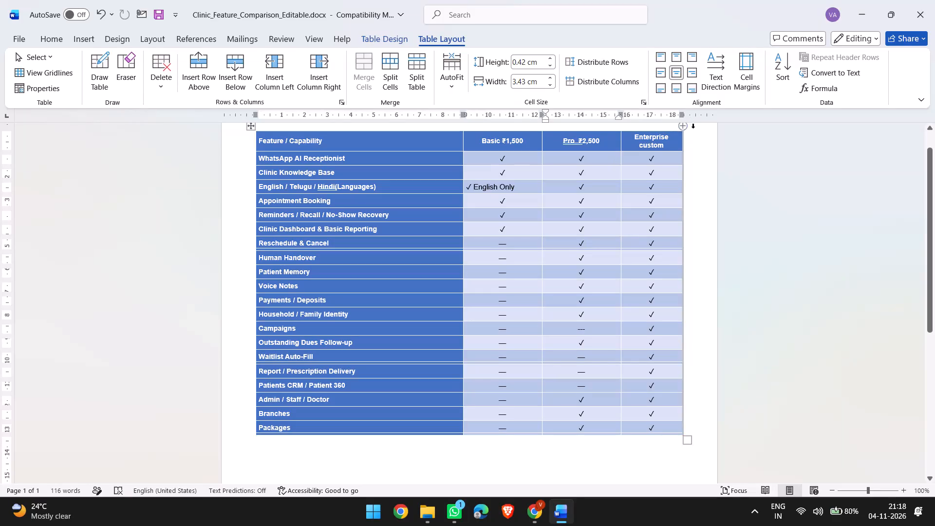
Add the price range to the Enterprise column heading in parentheses, so it reads "Enterprise (5k to custom)".
left_click(667, 147)
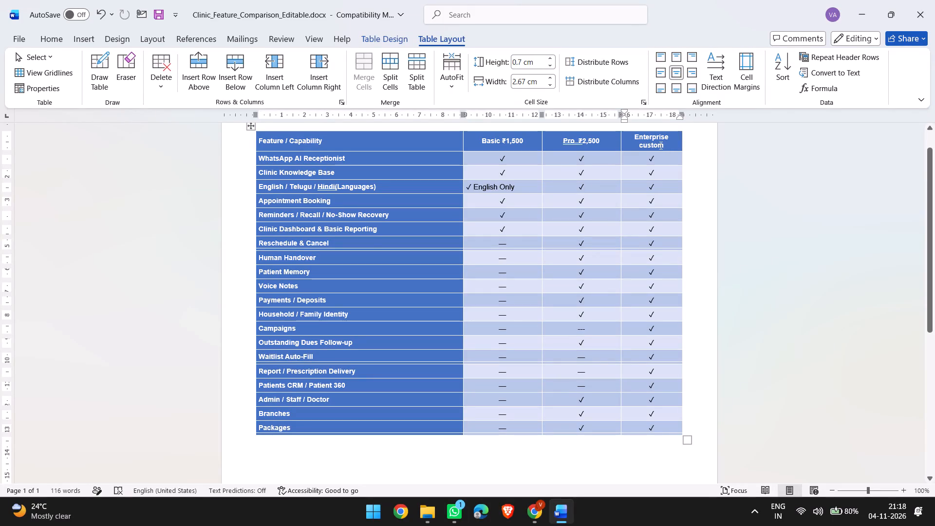
left_click(638, 144)
type("5k to")
key("space")
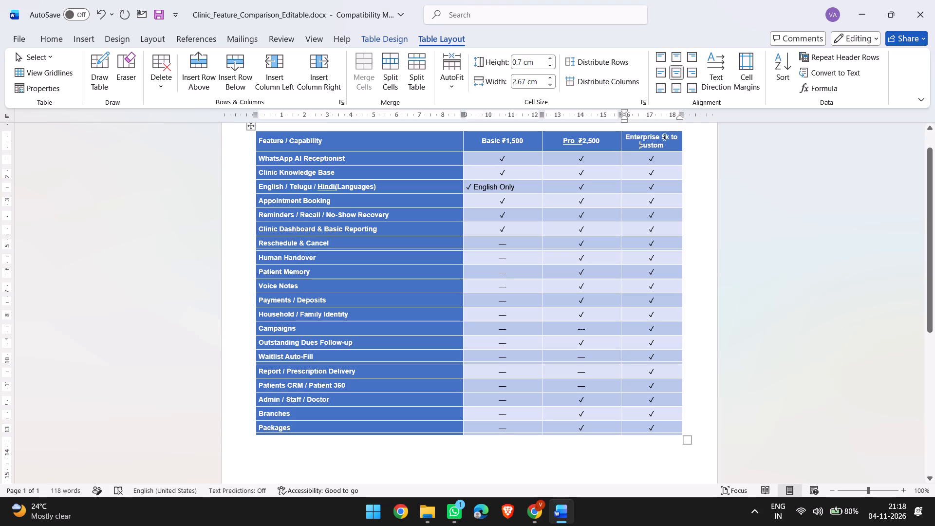
left_click(661, 138)
key("shift+parenleft")
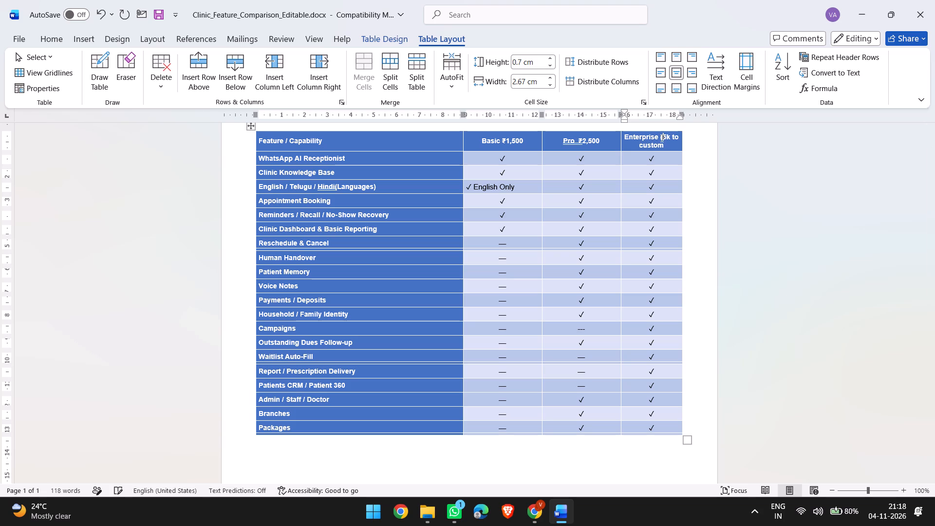
left_click(663, 144)
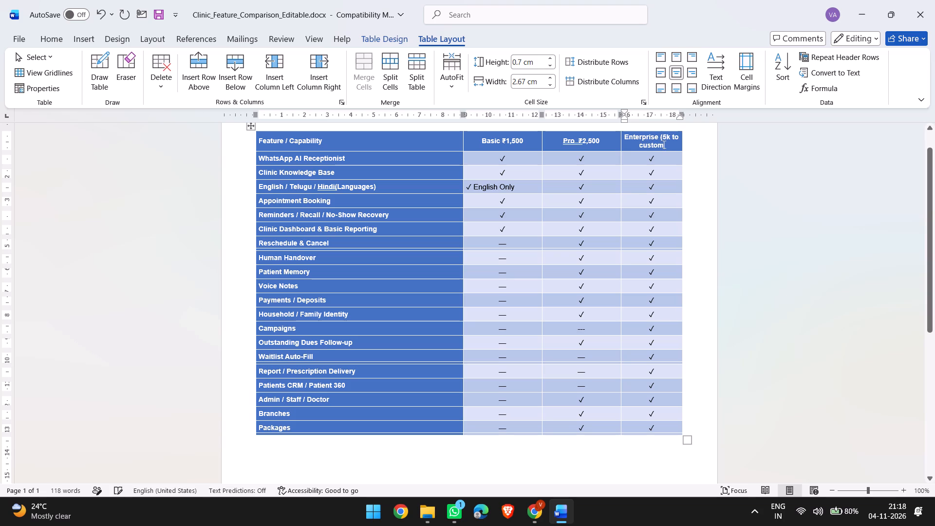
key("shift+parenright")
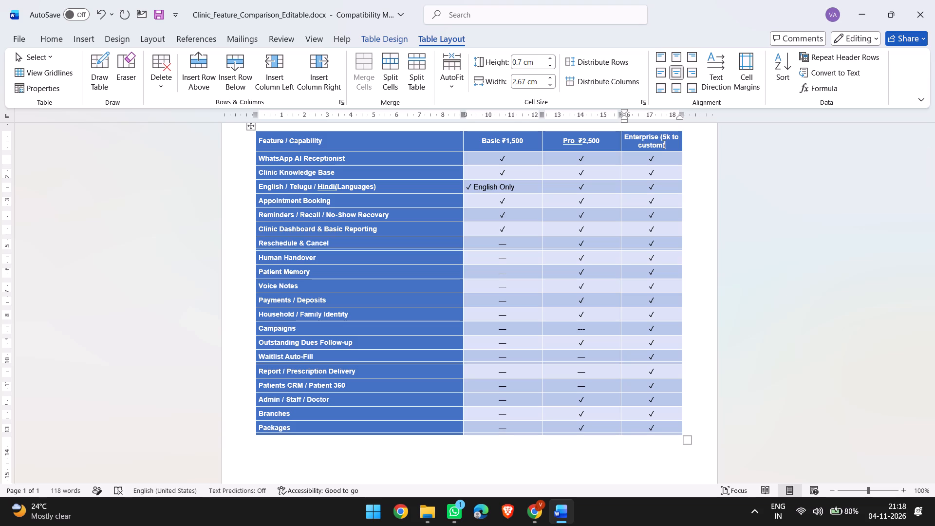
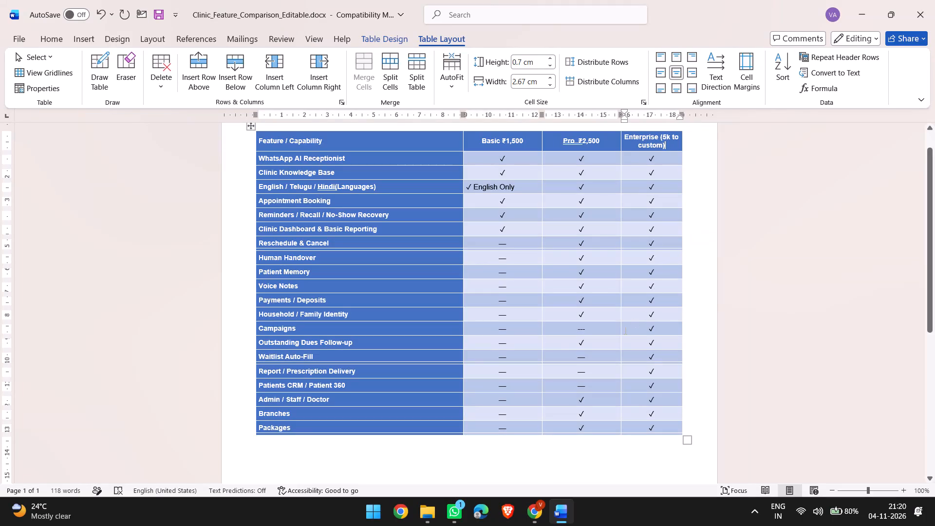
Replace the Pro plan's check mark in the Outstanding Dues Follow-up row with "---".
left_click(590, 344)
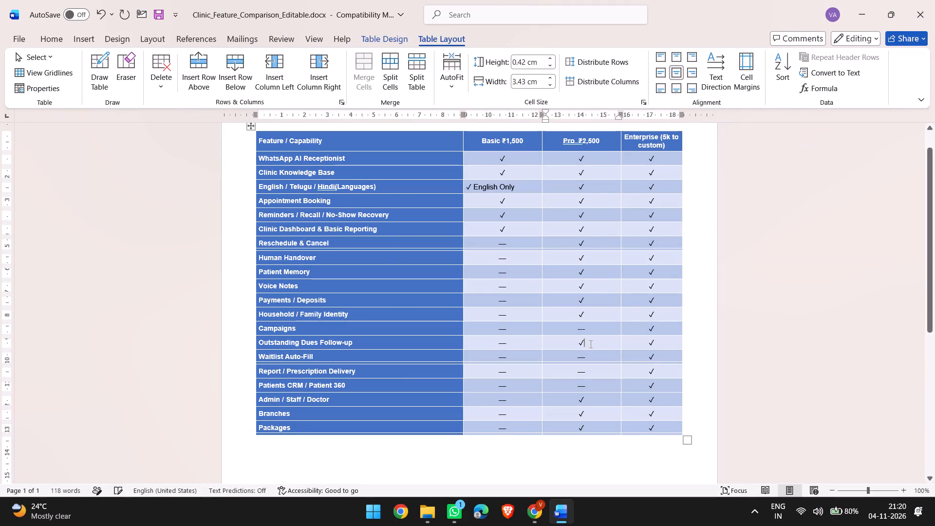
key("BackSpace")
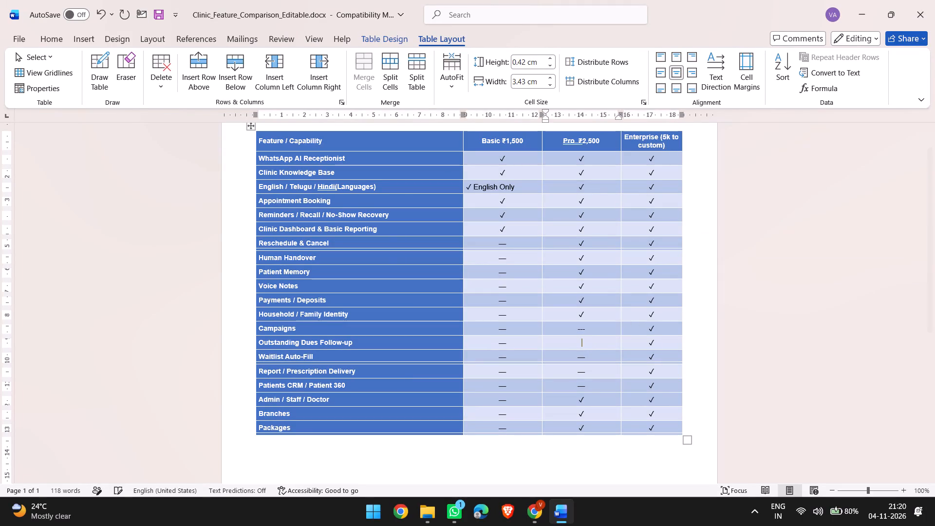
type("---")
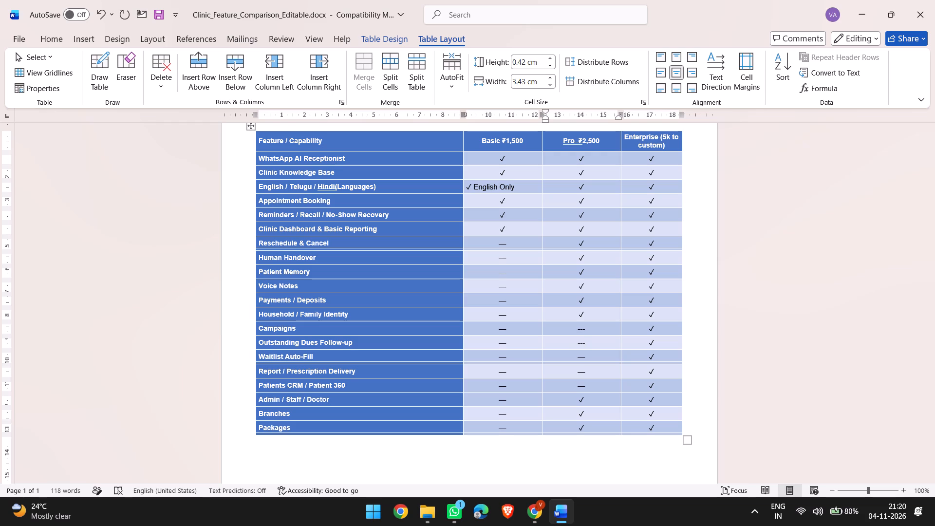
Save the revised document in Downloads as a Word document under its existing name, and check the Downloads folder.
scroll(590, 344, "up", 1)
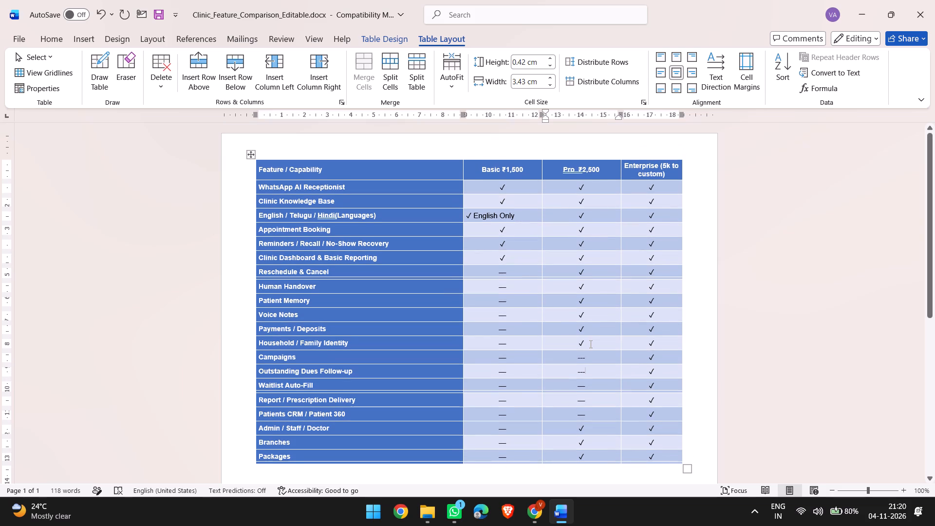
key("ctrl+s")
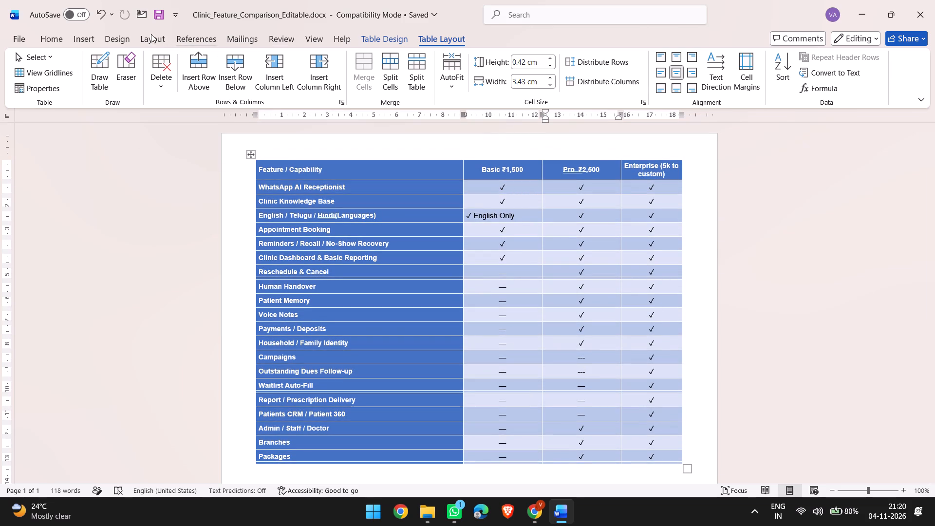
left_click(22, 13)
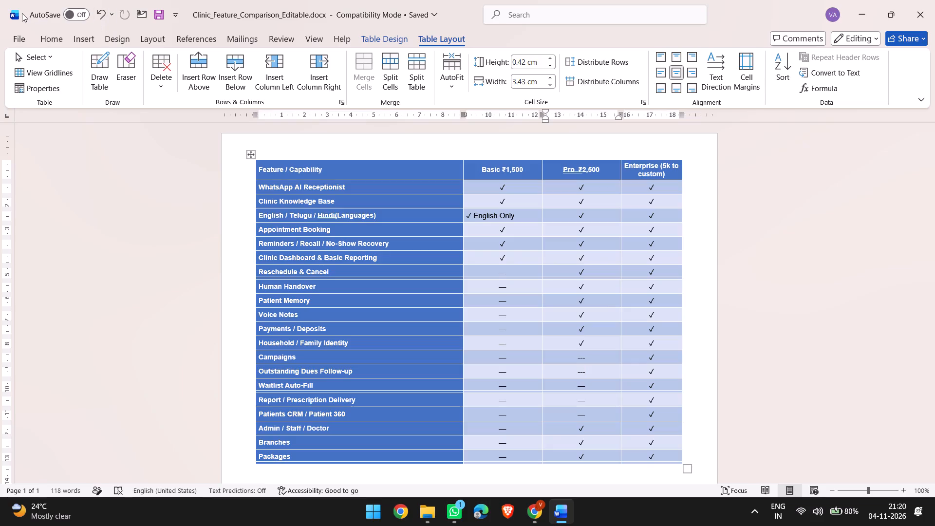
left_click(69, 195)
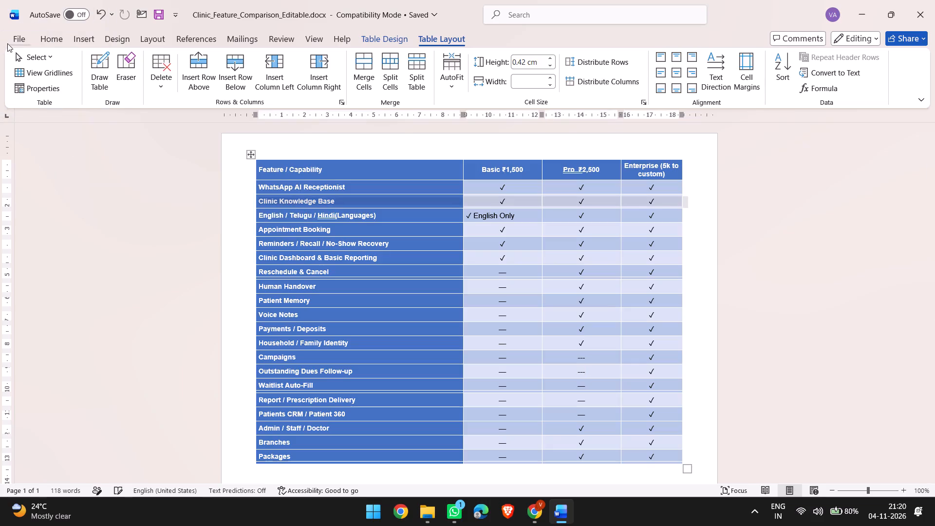
left_click(7, 43)
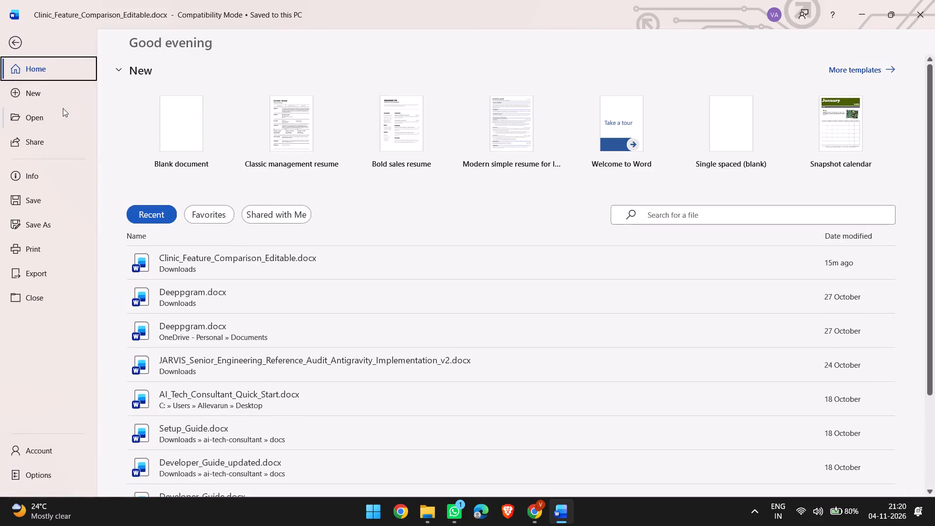
left_click(44, 225)
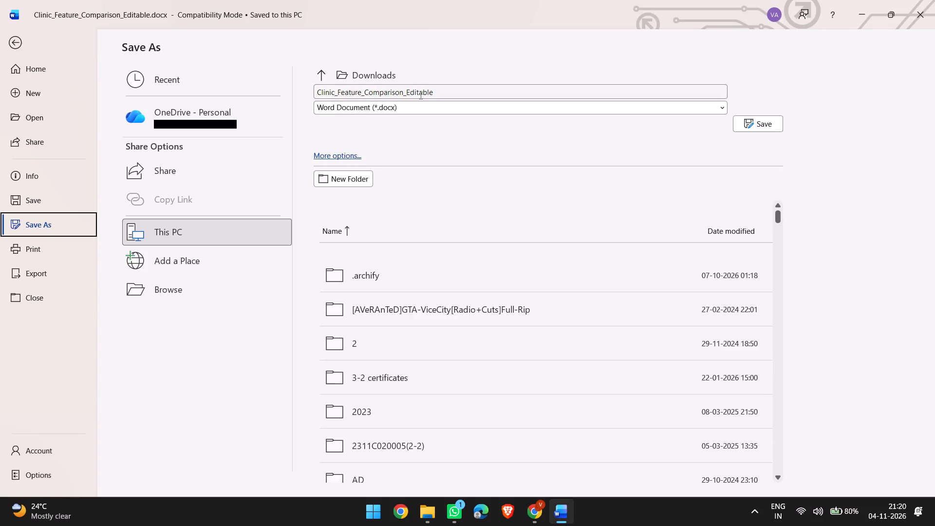
left_click(746, 118)
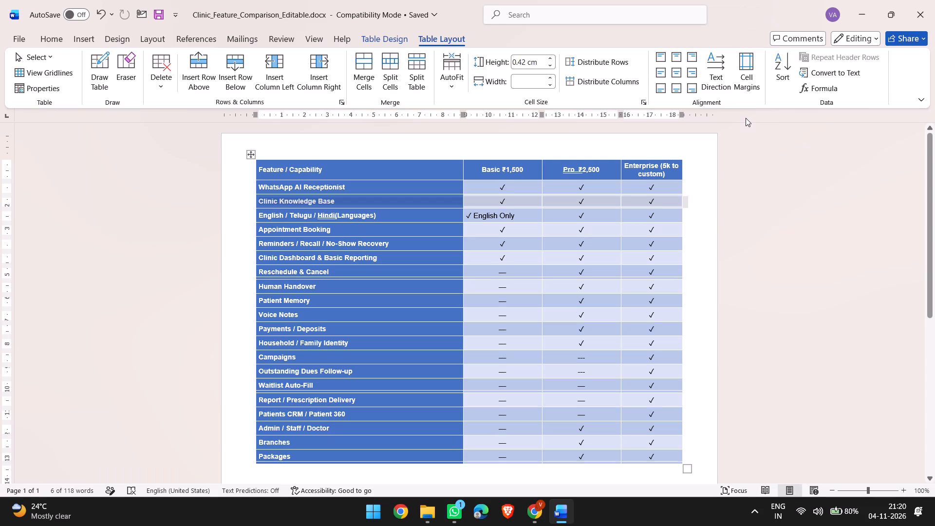
left_click(420, 512)
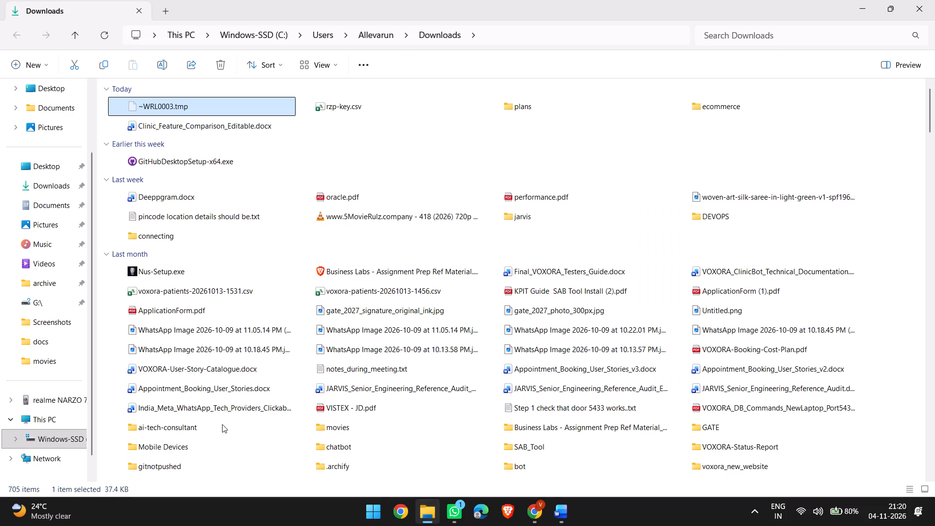
key("alt+Tab")
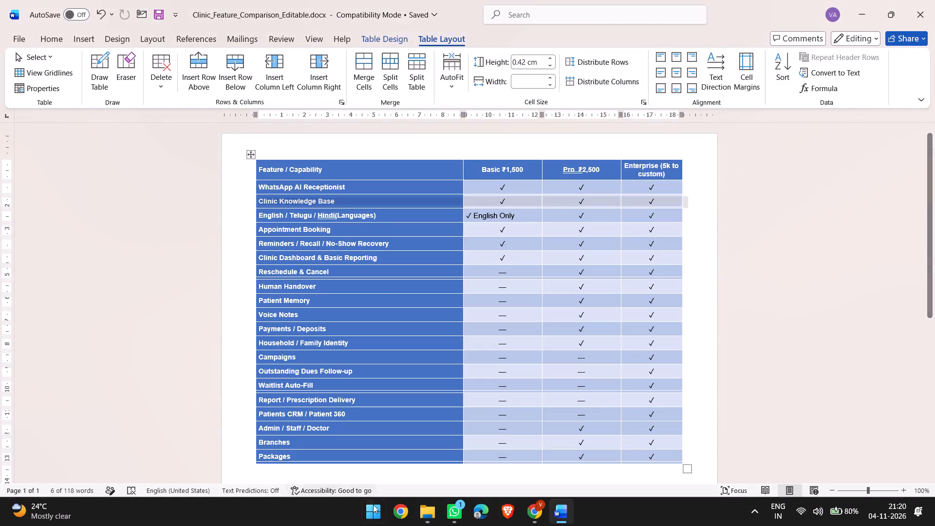
Save a copy in Downloads as Clinic_Feature_Comparison.docx, accepting the upgrade to the newest Word file format.
left_click(14, 30)
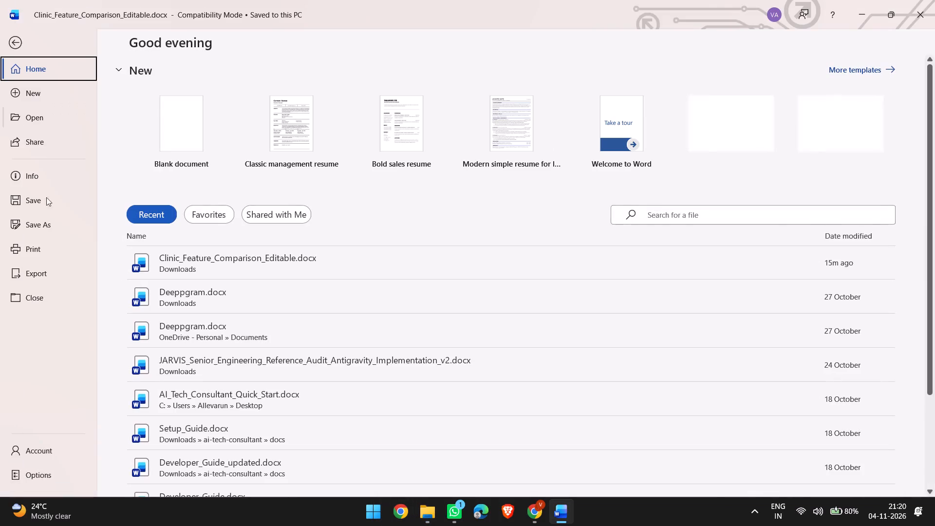
left_click(37, 219)
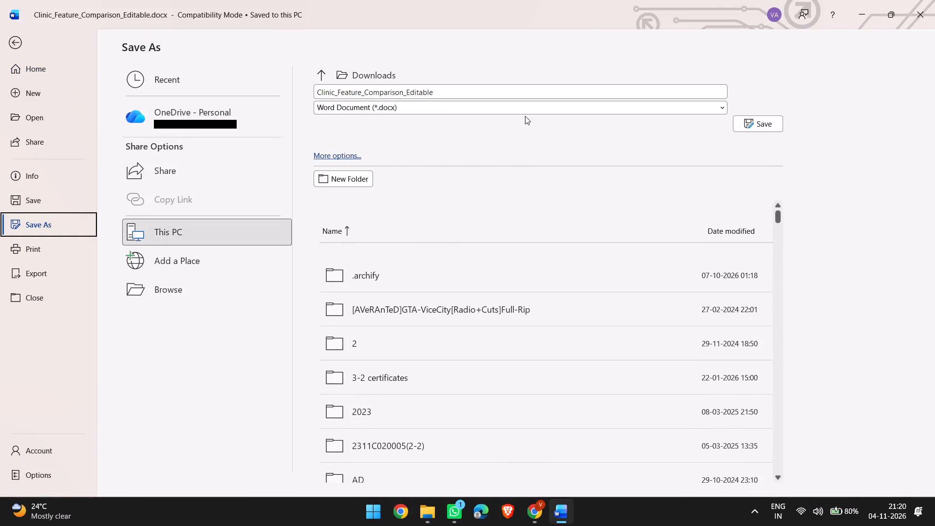
double_click(218, 229)
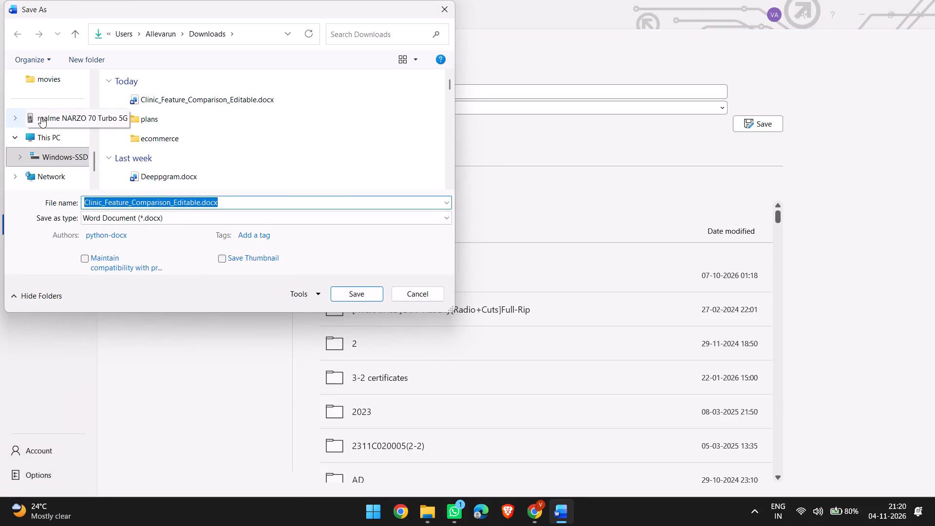
key("alt+Tab")
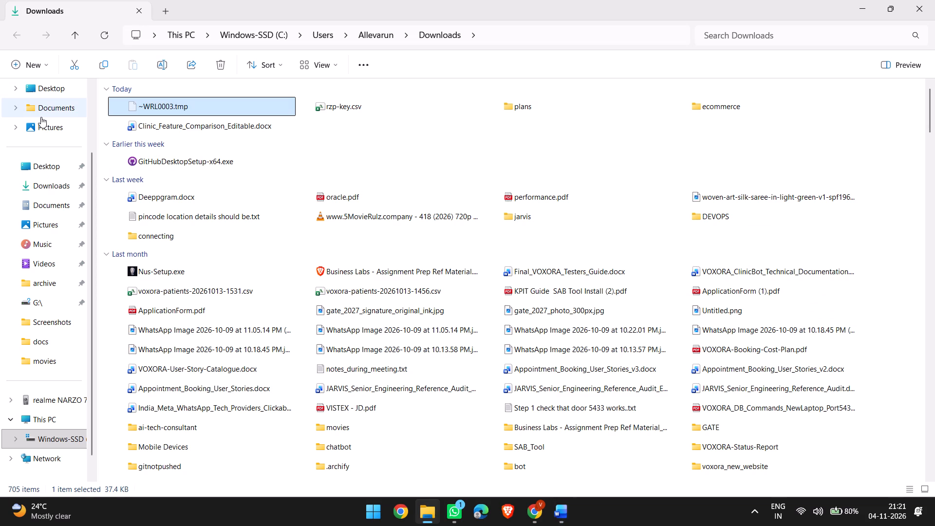
left_click(217, 126)
key("alt+Tab")
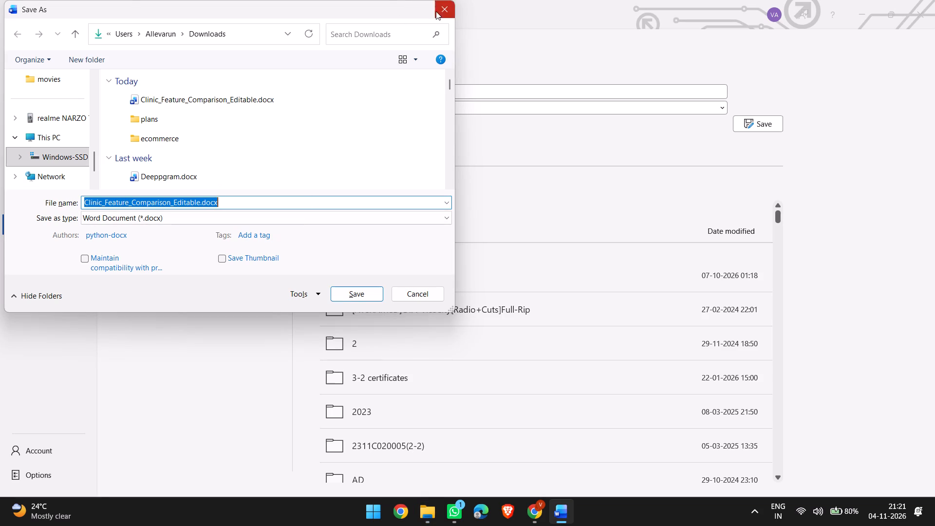
scroll(63, 149, "up", 2)
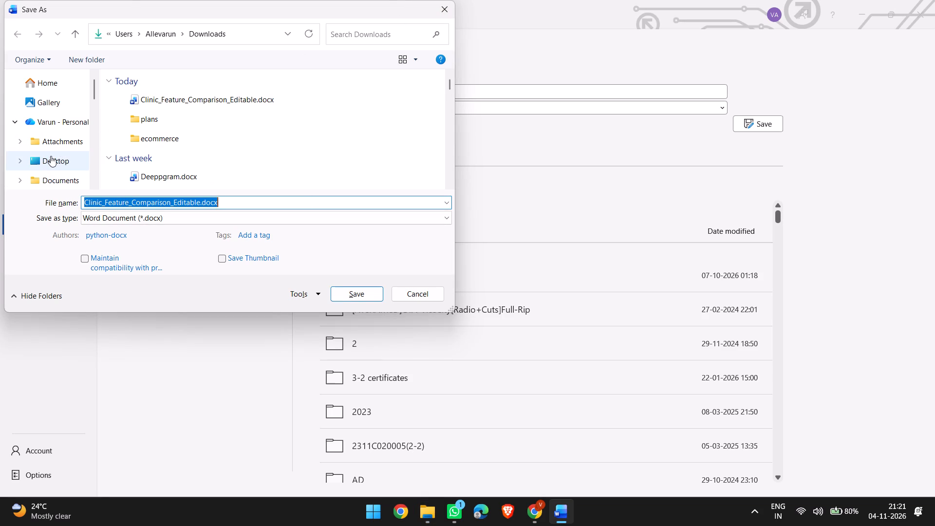
scroll(51, 156, "down", 1)
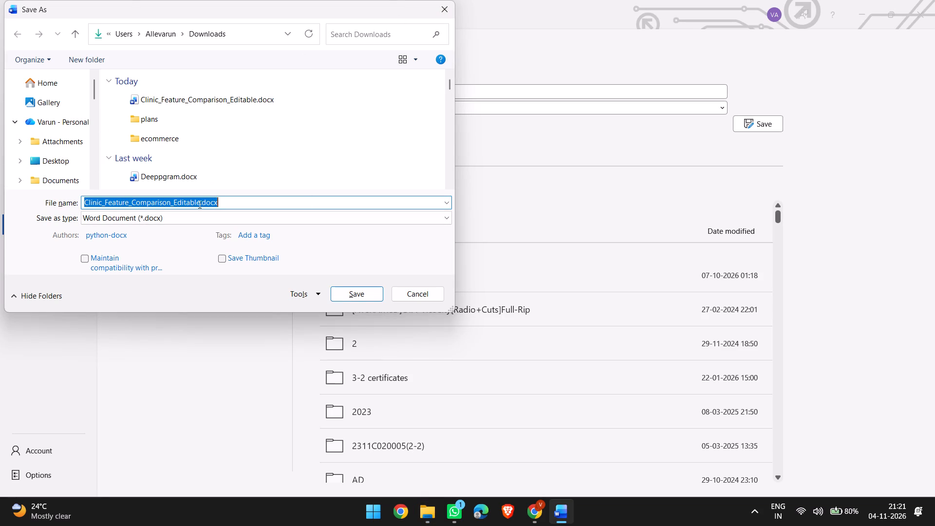
left_click(199, 204)
left_click_drag(199, 204, 177, 207)
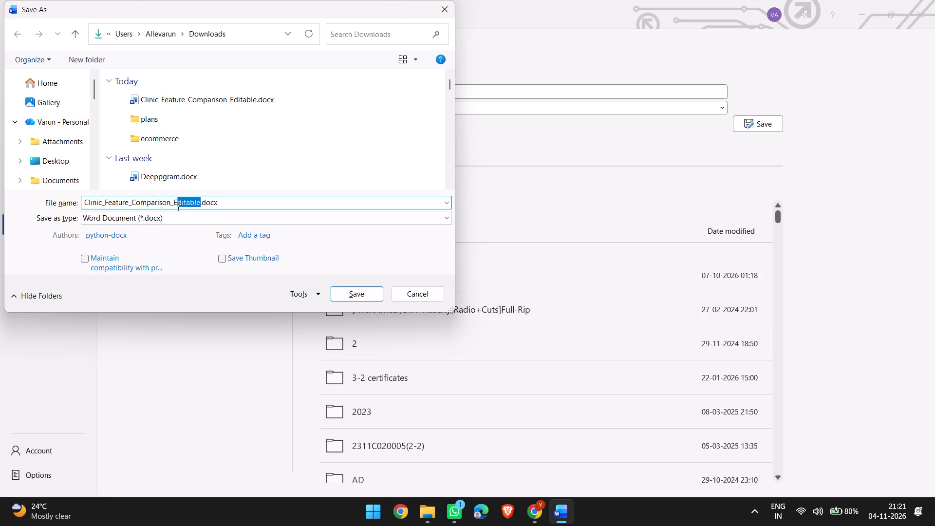
left_click_drag(177, 207, 174, 207)
key("BackSpace")
key("BackSpace")
scroll(54, 169, "down", 1)
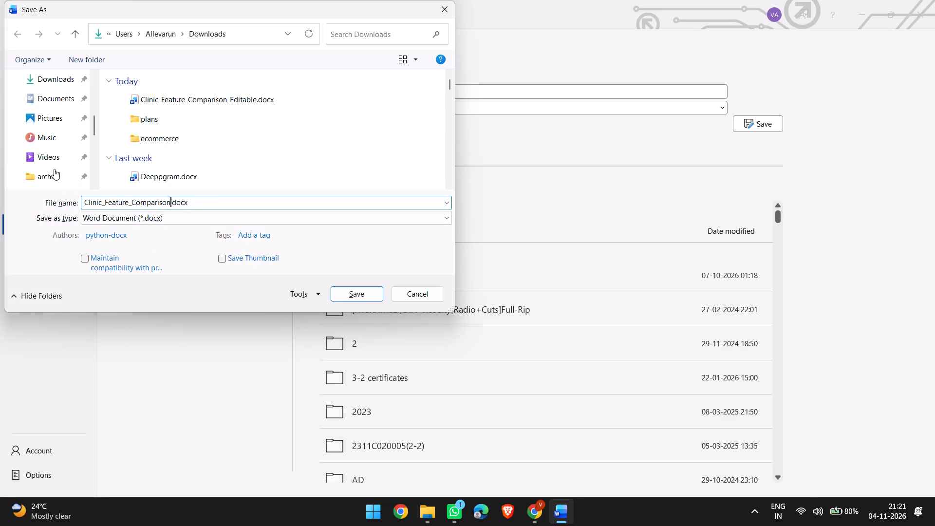
scroll(54, 169, "down", 1)
left_click(47, 79)
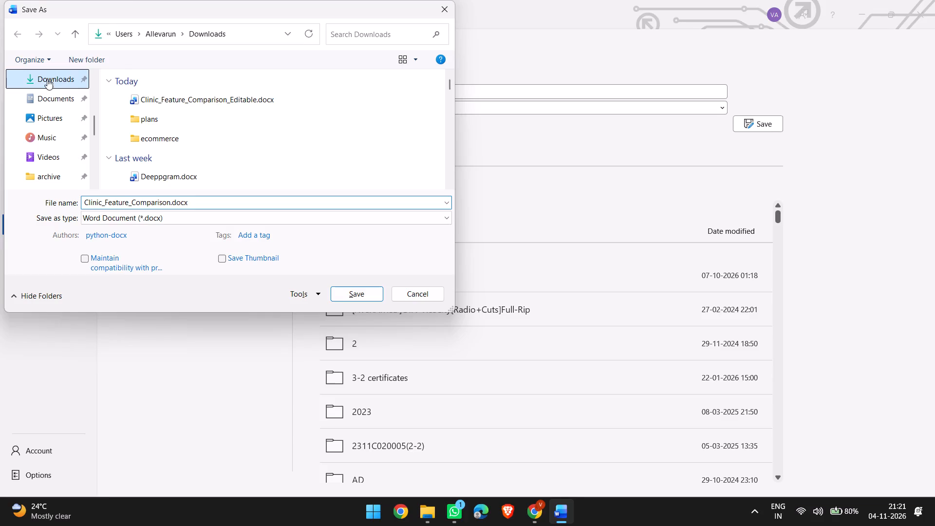
left_click(342, 294)
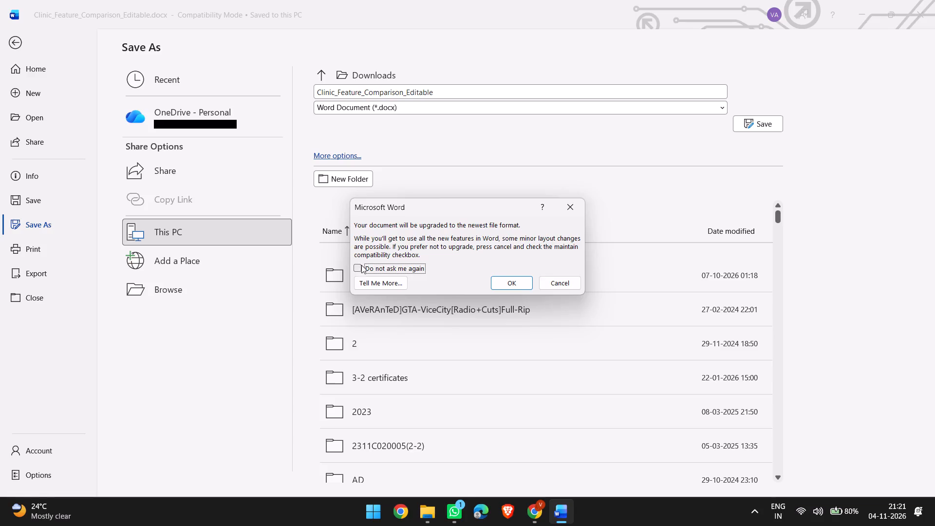
left_click(513, 284)
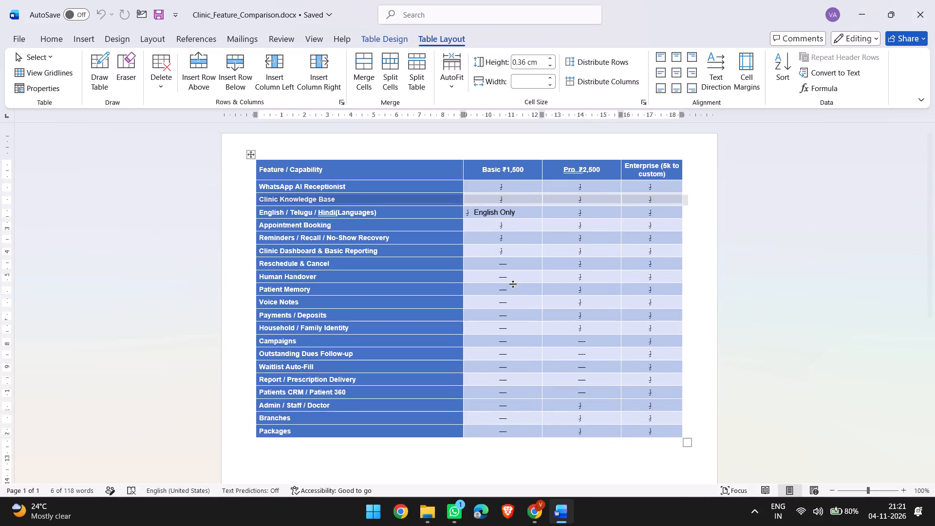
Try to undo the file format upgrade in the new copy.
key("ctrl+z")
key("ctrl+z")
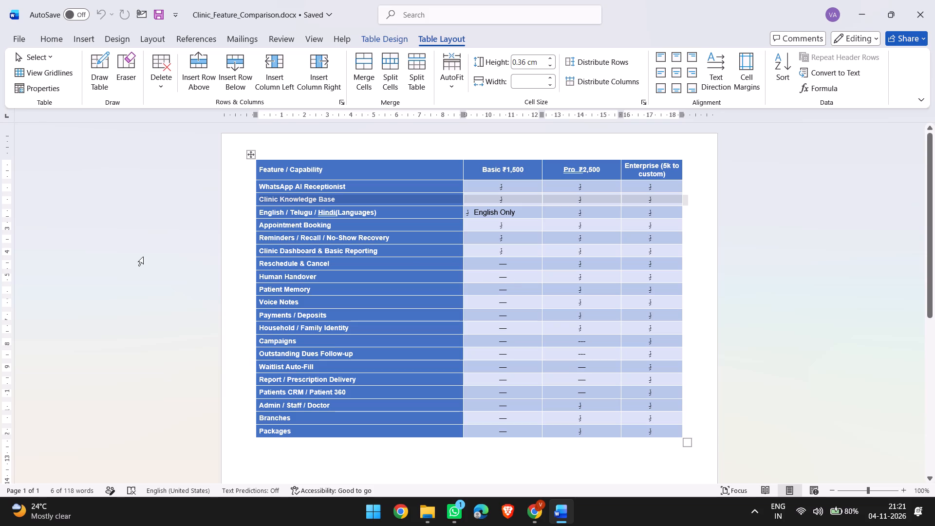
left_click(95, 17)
Close the new copy, reopen Clinic_Feature_Comparison.docx from Downloads to check its table marks, and close it again.
key("alt+Tab")
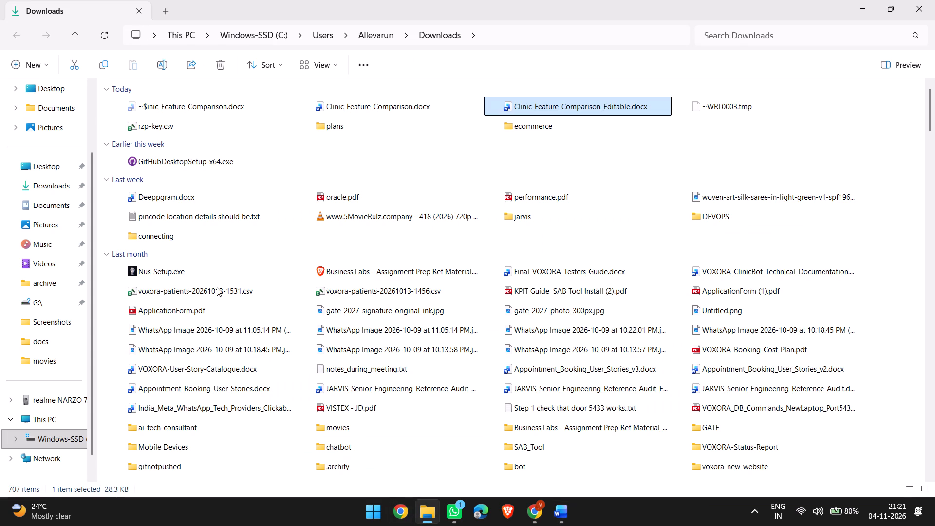
double_click(358, 114)
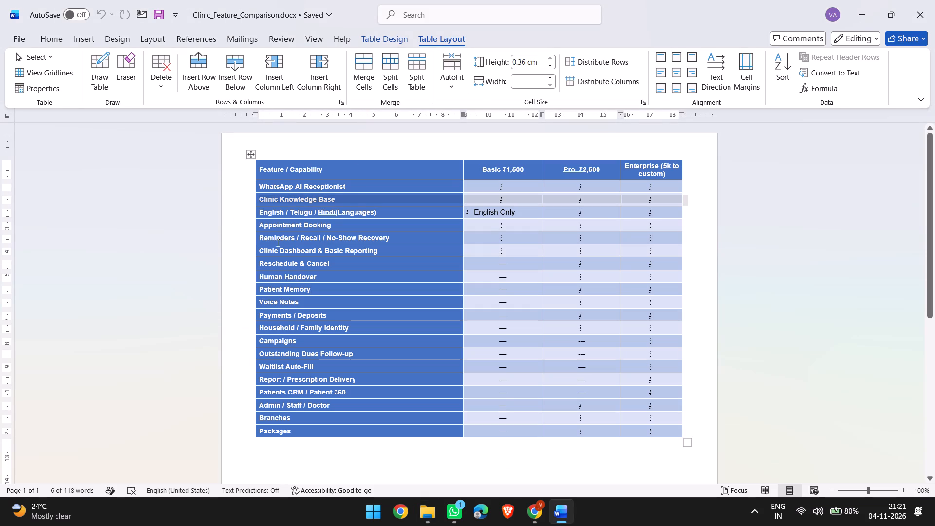
left_click(934, 0)
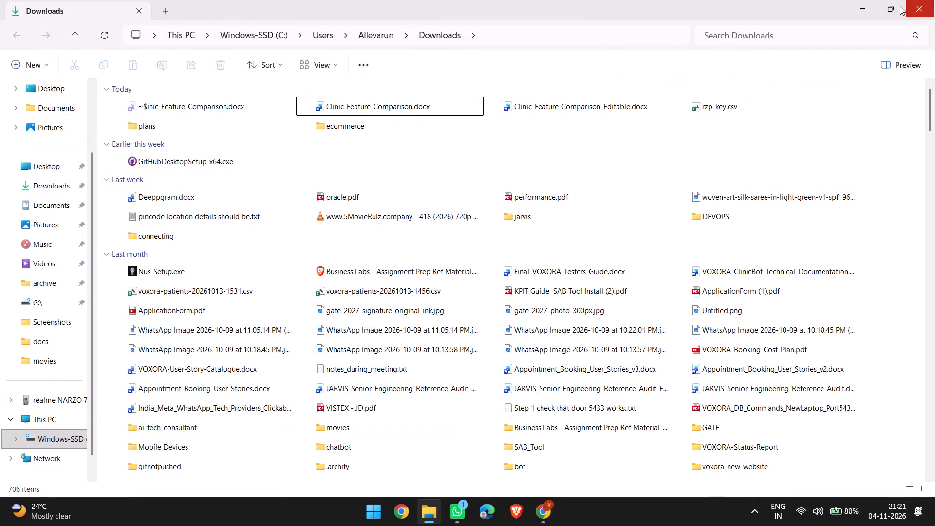
double_click(578, 103)
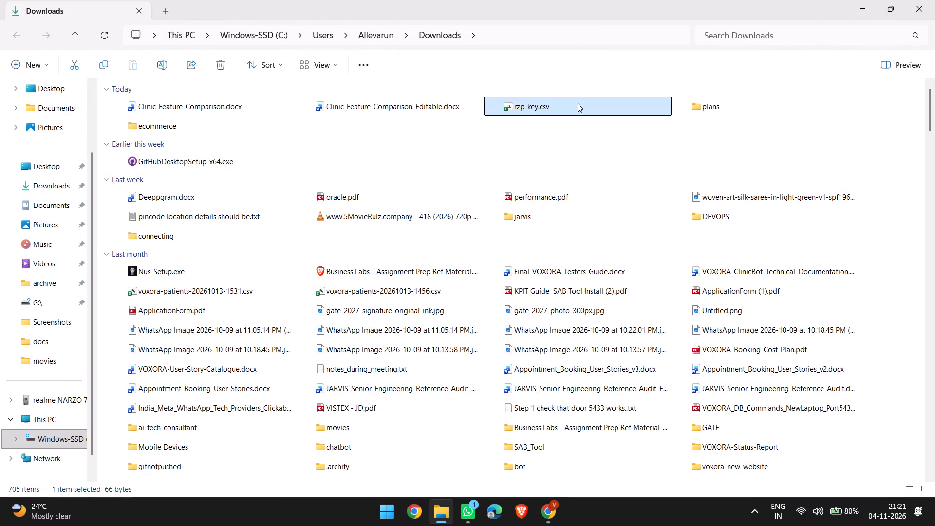
double_click(242, 112)
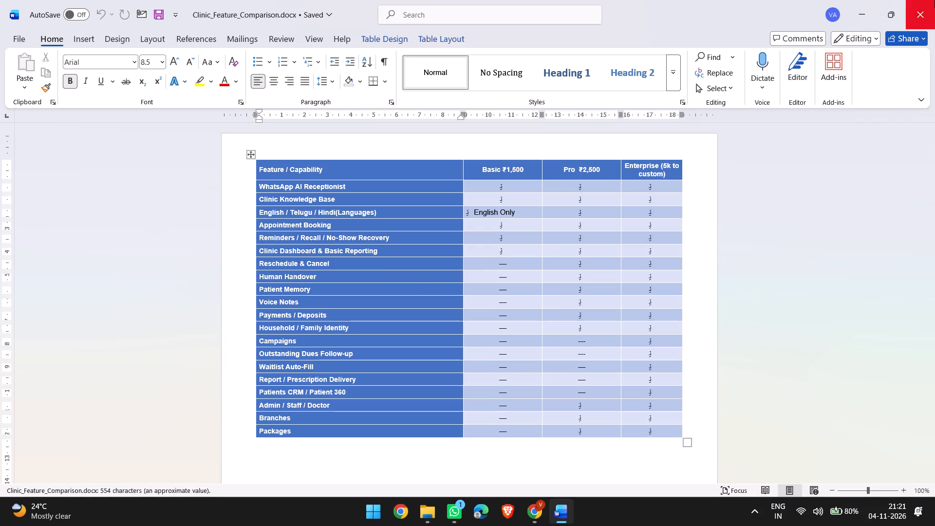
left_click(934, 0)
Open Clinic_Feature_Comparison_Editable.docx from the Downloads folder.
double_click(360, 106)
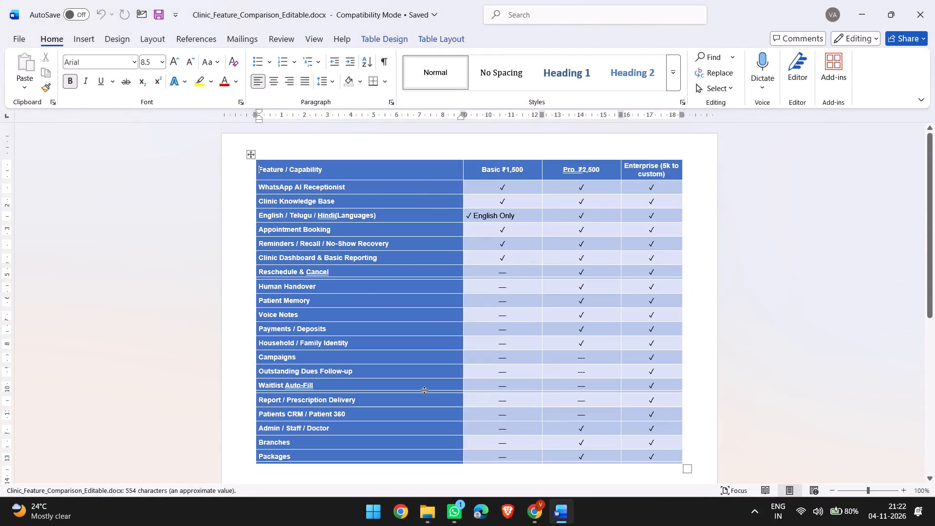
Save a copy of the document in Downloads as Clinic_Feature_Compa, keeping the Word Document (*.docx) format.
left_click(18, 45)
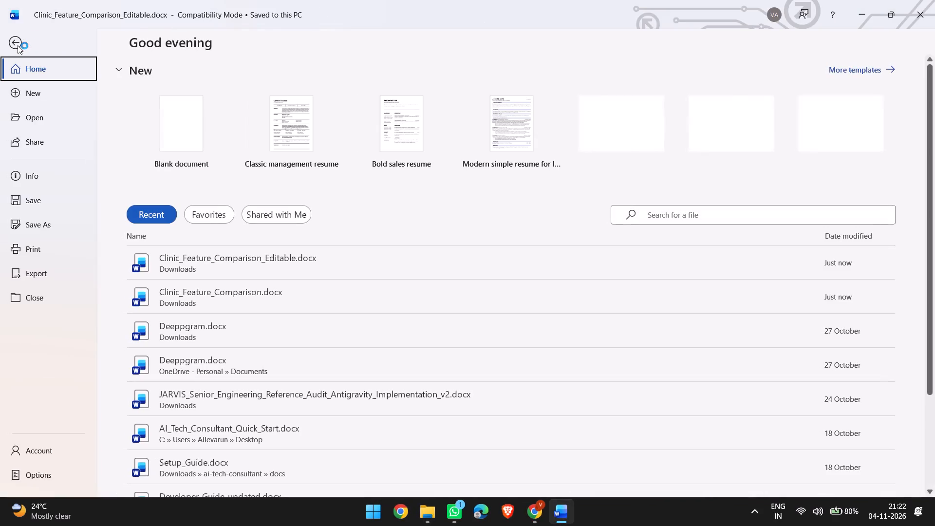
left_click(39, 221)
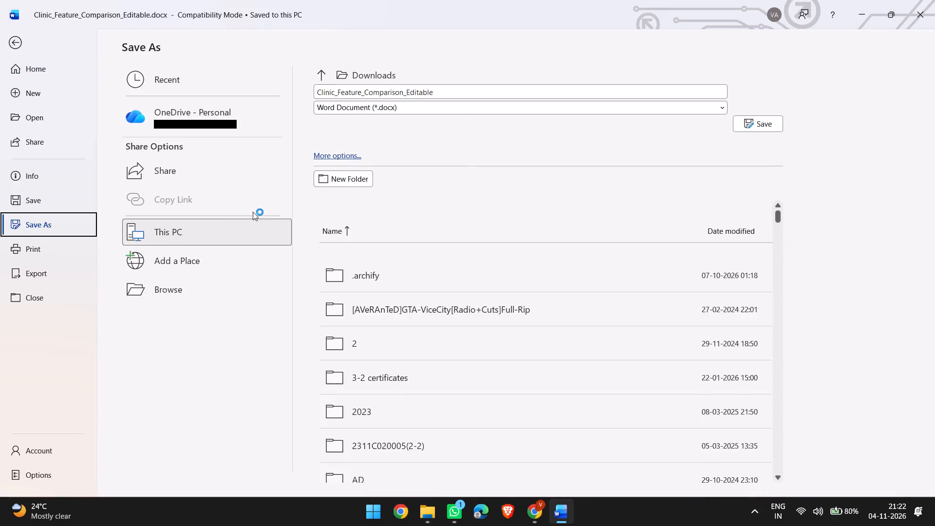
left_click(384, 109)
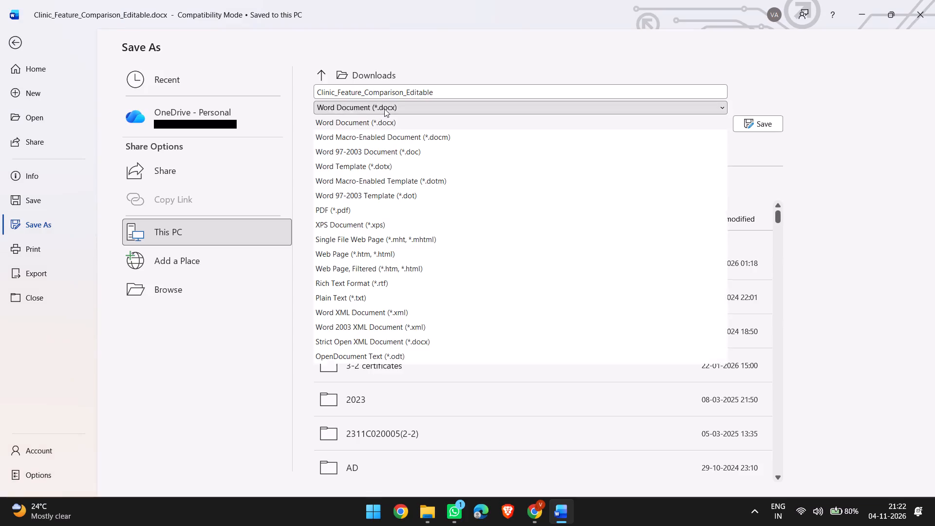
left_click(384, 109)
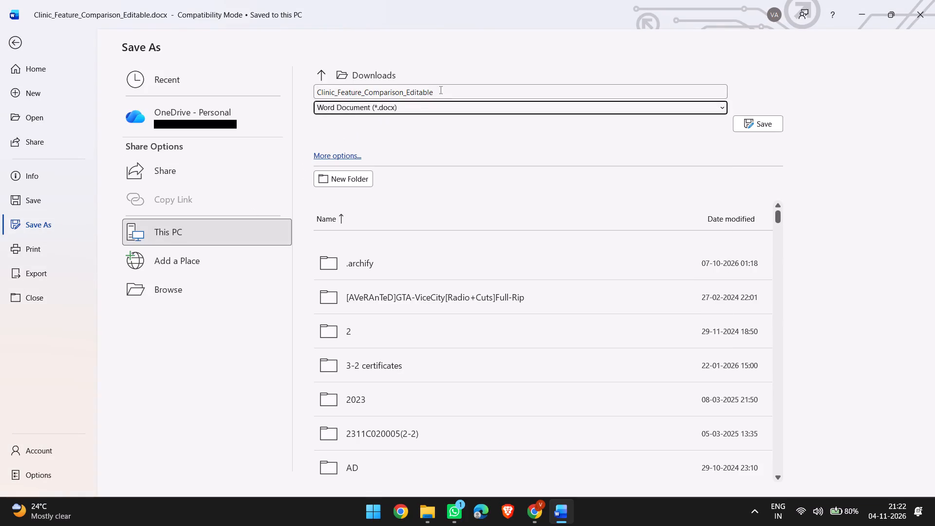
left_click_drag(441, 90, 437, 85)
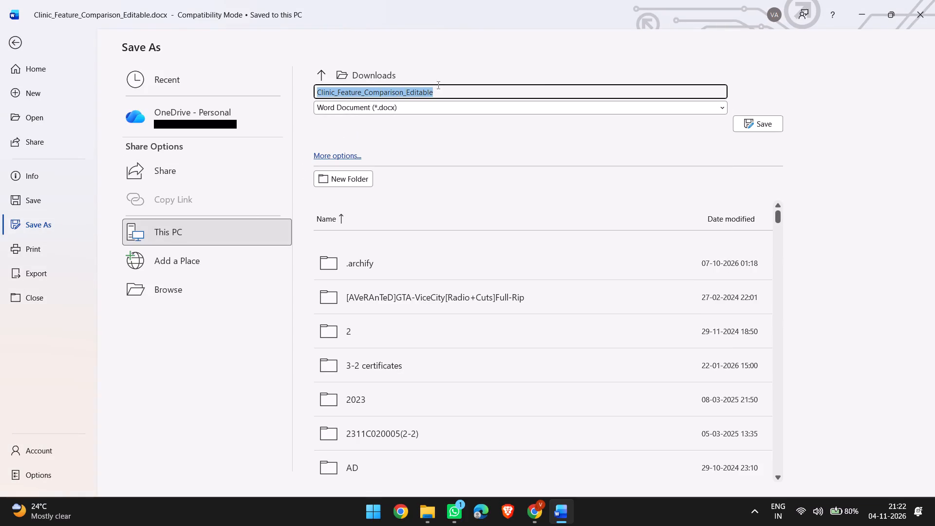
left_click_drag(437, 85, 438, 85)
left_click(438, 85)
left_click(437, 95)
left_click_drag(437, 95, 383, 101)
key("shift+Right")
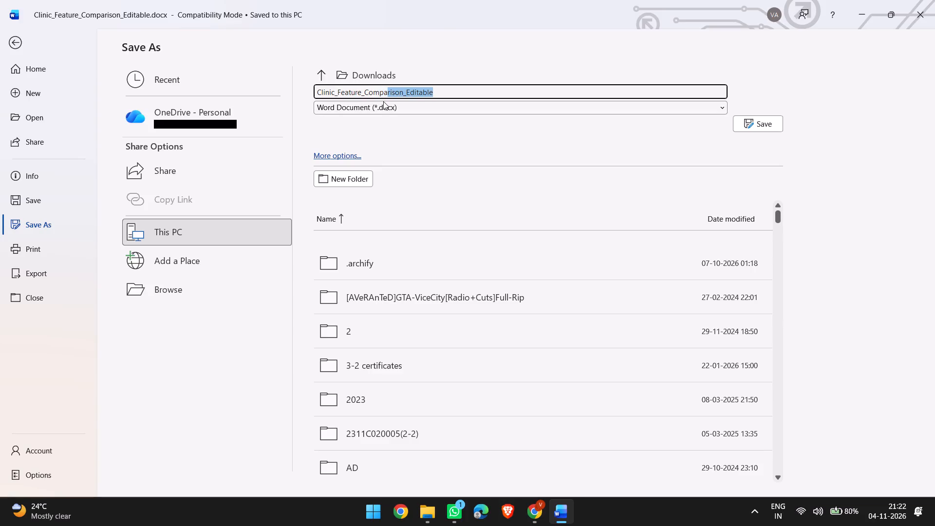
key("Right")
left_click_drag(389, 92, 457, 87)
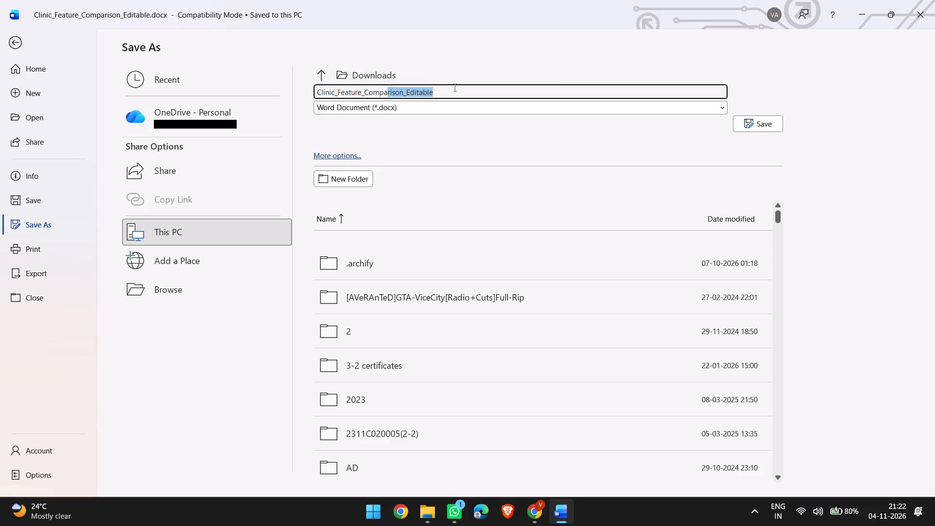
key("BackSpace")
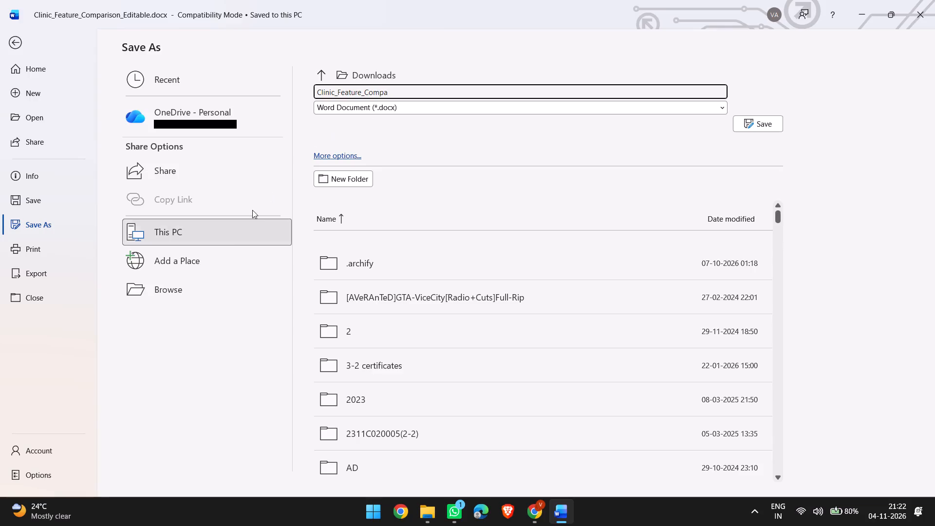
left_click(220, 230)
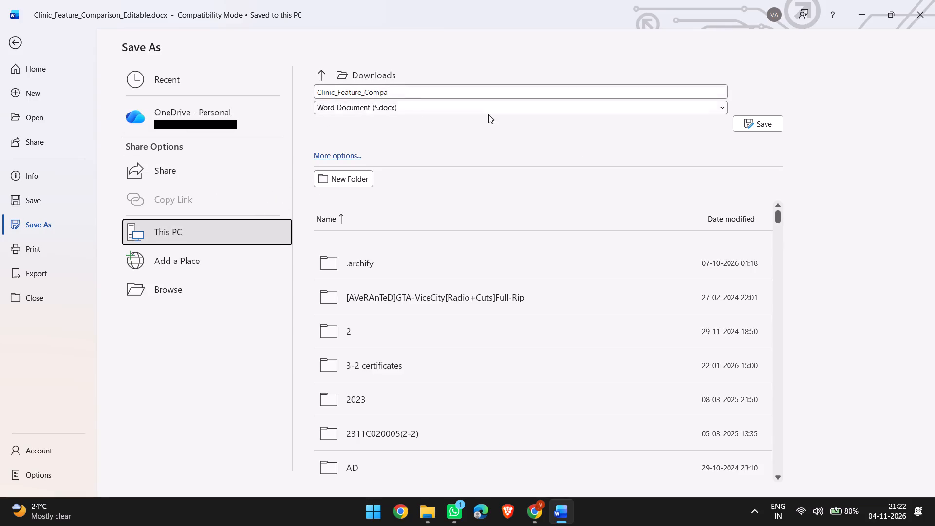
left_click(745, 128)
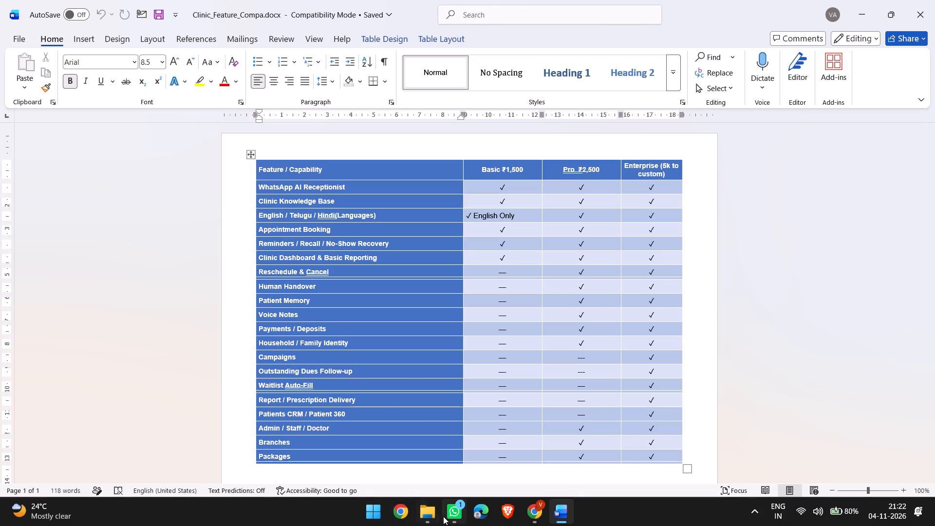
Check the Downloads folder for the saved copy, return to Word and close Clinic_Feature_Compa.docx.
left_click(425, 516)
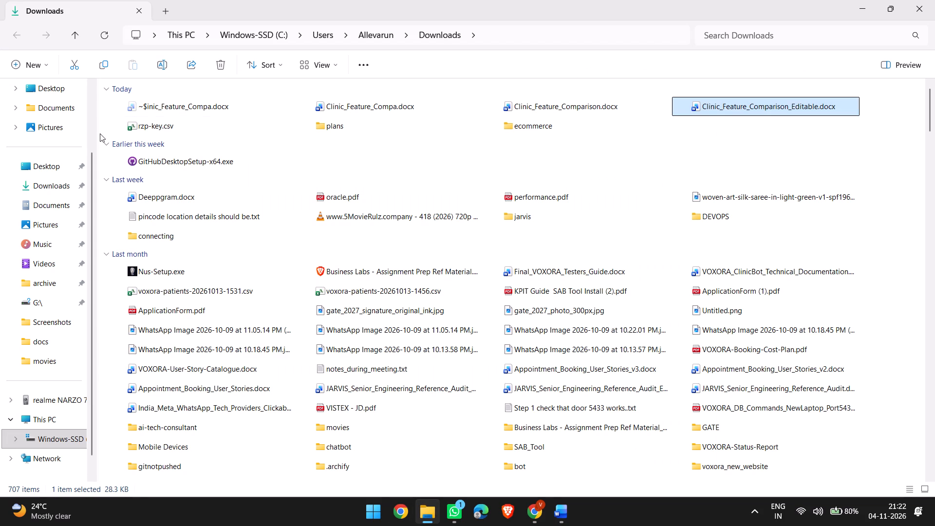
key("alt+Tab")
left_click(934, 0)
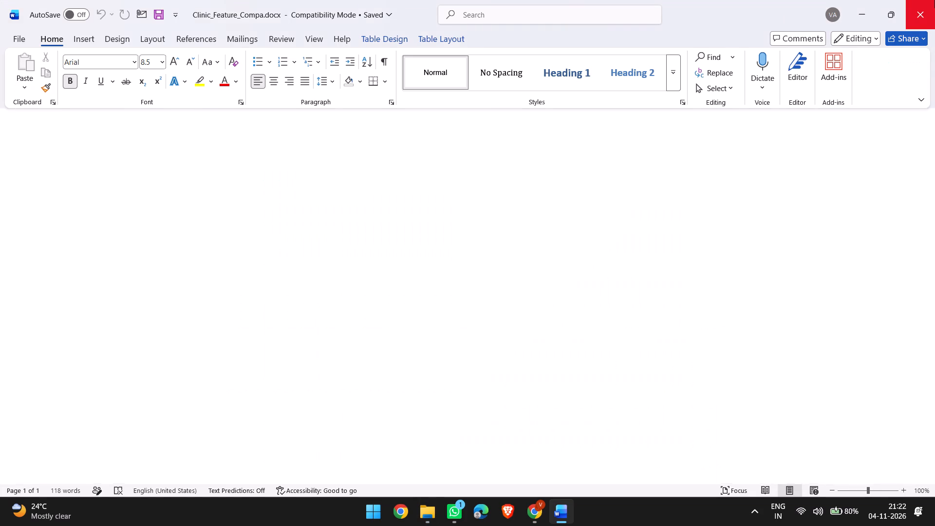